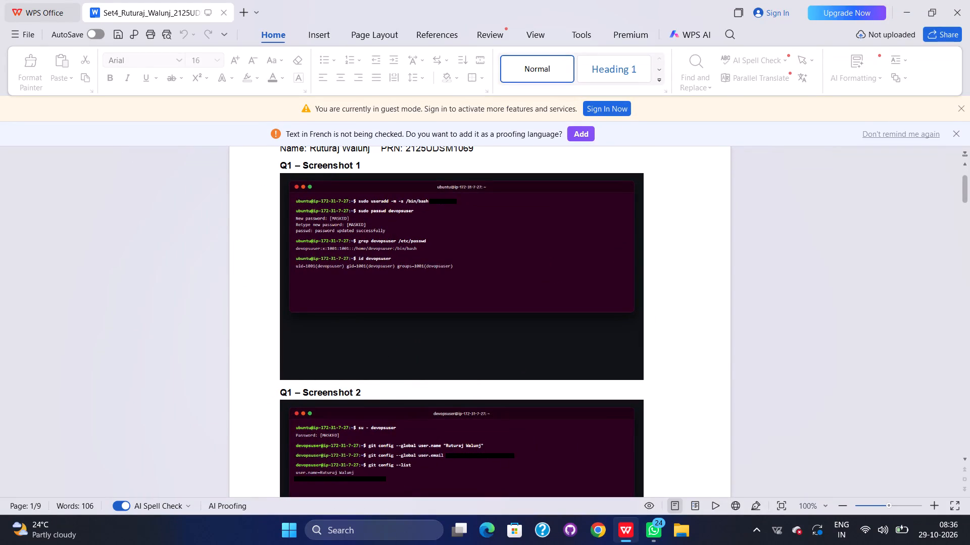
Dismiss the guest-mode sign-in notice and the French proofing-language notice above the document.
{"action": "left_click", "coordinate": [963, 108]}
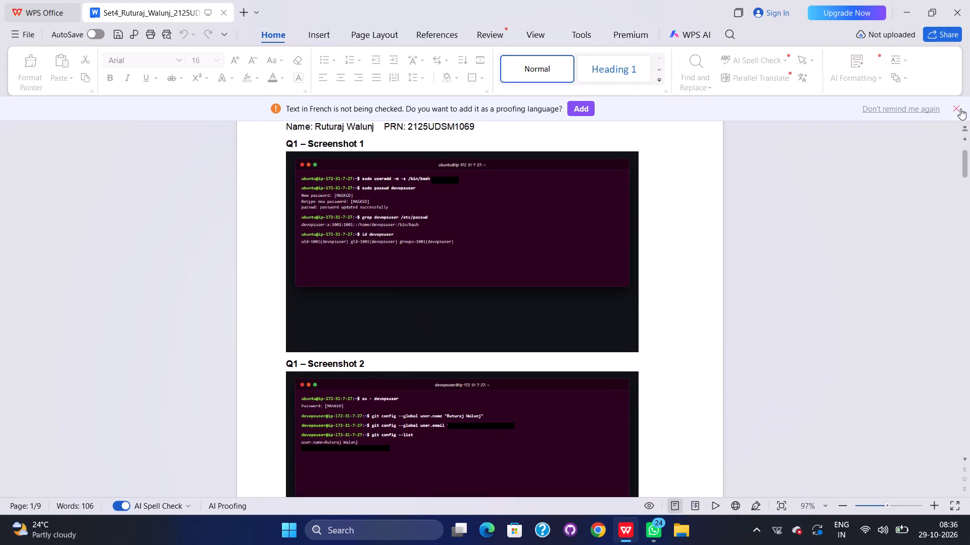
{"action": "left_click", "coordinate": [959, 108]}
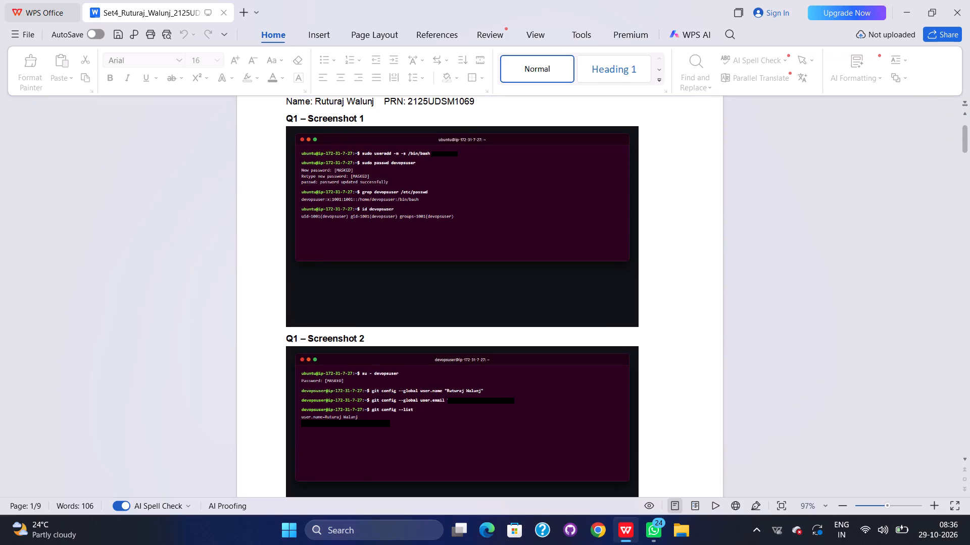
Capture a rectangular screen snip of the "Q1 – Screenshot 1" heading together with its full terminal image.
{"action": "scroll", "coordinate": [531, 206], "scroll_direction": "up", "scroll_amount": 1}
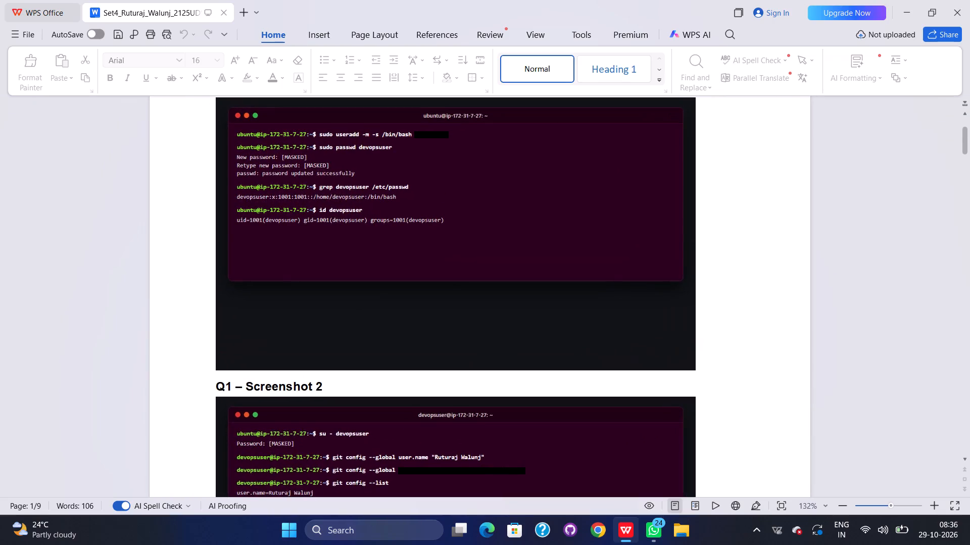
{"action": "scroll", "coordinate": [542, 185], "scroll_direction": "up", "scroll_amount": 1}
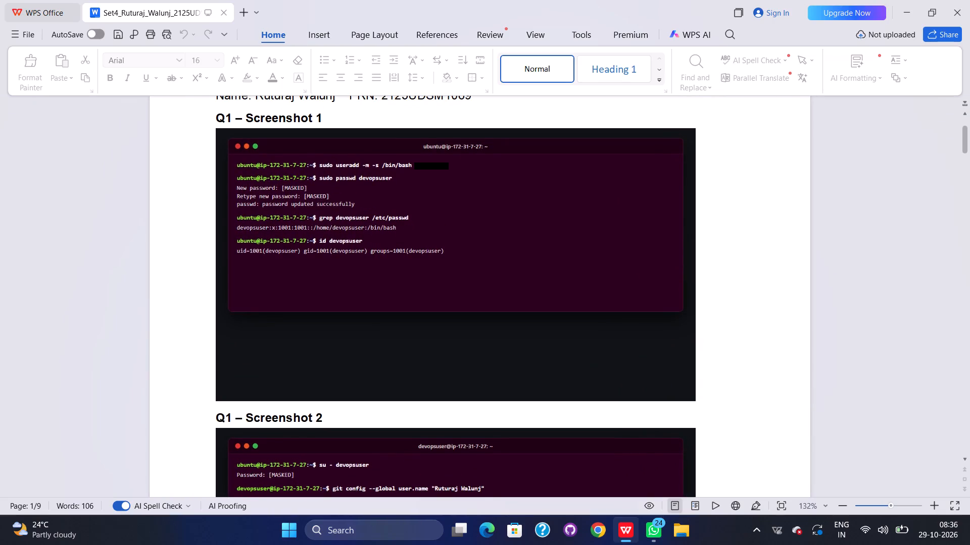
{"action": "scroll", "coordinate": [532, 202], "scroll_direction": "up", "scroll_amount": 1}
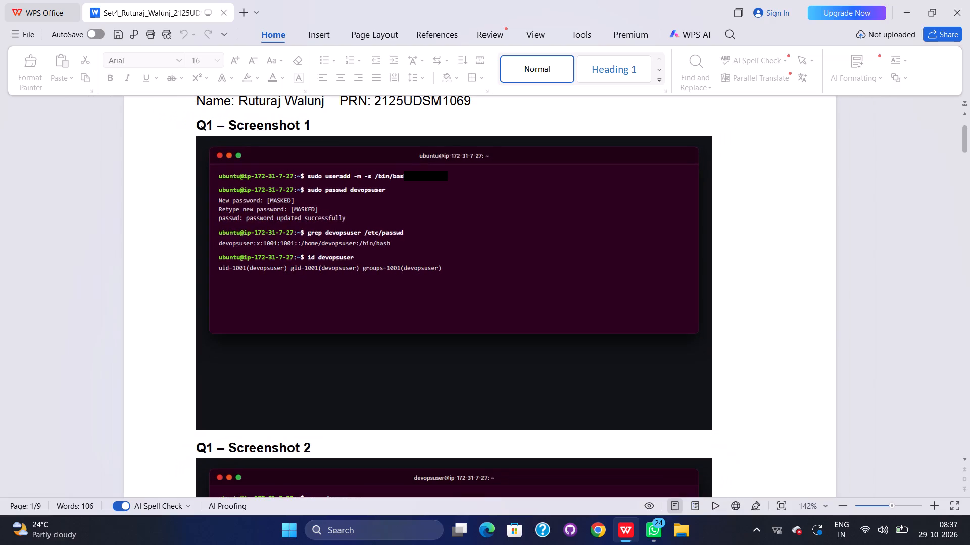
{"action": "key", "text": "Print"}
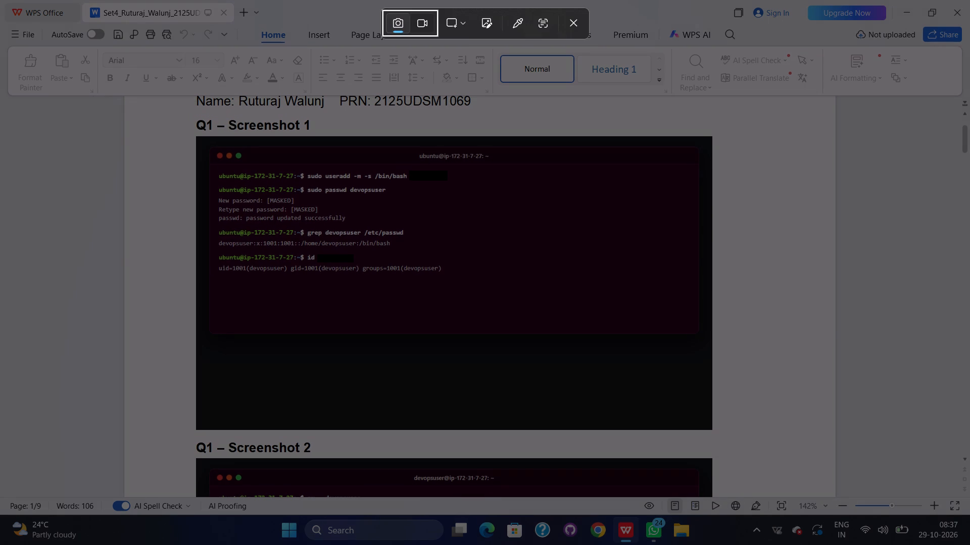
{"action": "left_click_drag", "start_coordinate": [195, 115], "coordinate": [752, 432]}
{"action": "scroll", "coordinate": [431, 334], "scroll_direction": "right", "scroll_amount": 2}
{"action": "scroll", "coordinate": [681, 457], "scroll_direction": "right", "scroll_amount": 2}
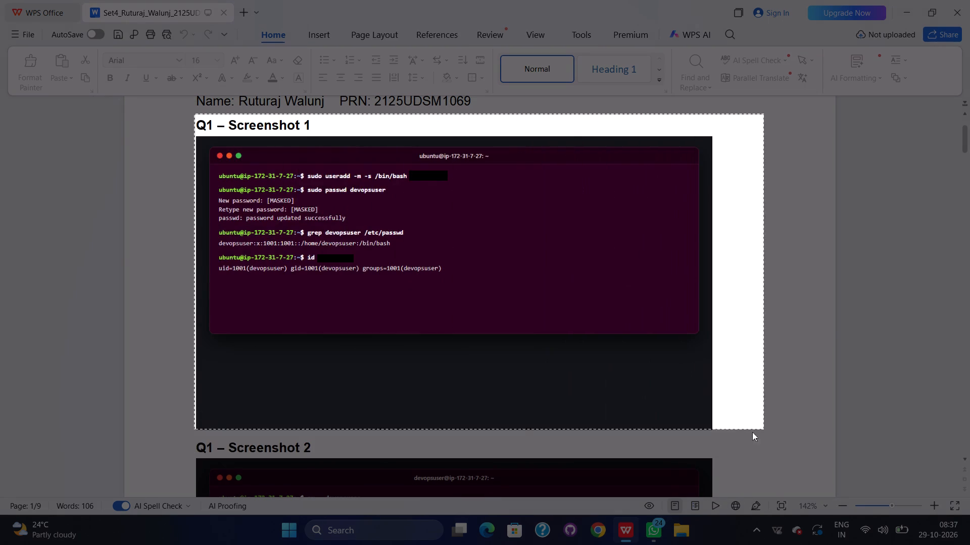
{"action": "left_click_drag", "start_coordinate": [752, 432], "coordinate": [725, 432]}
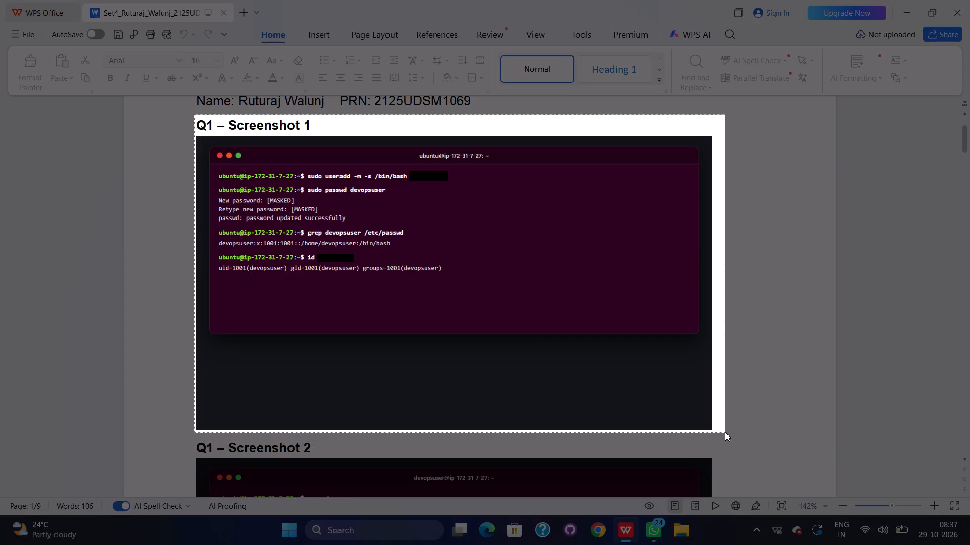
{"action": "left_click_drag", "start_coordinate": [725, 432], "coordinate": [716, 433]}
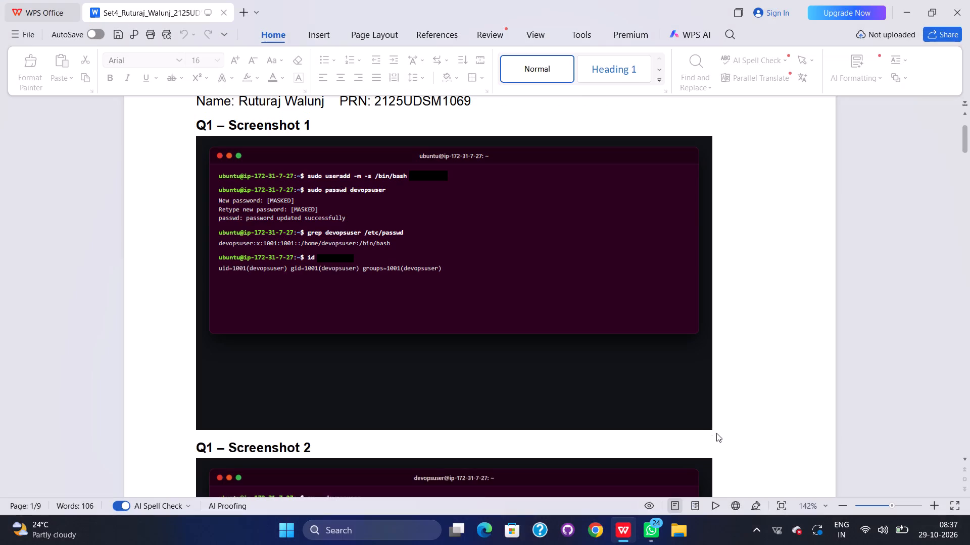
Capture a rectangular screen snip of the "Q1 – Screenshot 2" heading together with its full terminal image.
{"action": "scroll", "coordinate": [508, 361], "scroll_direction": "down", "scroll_amount": 4}
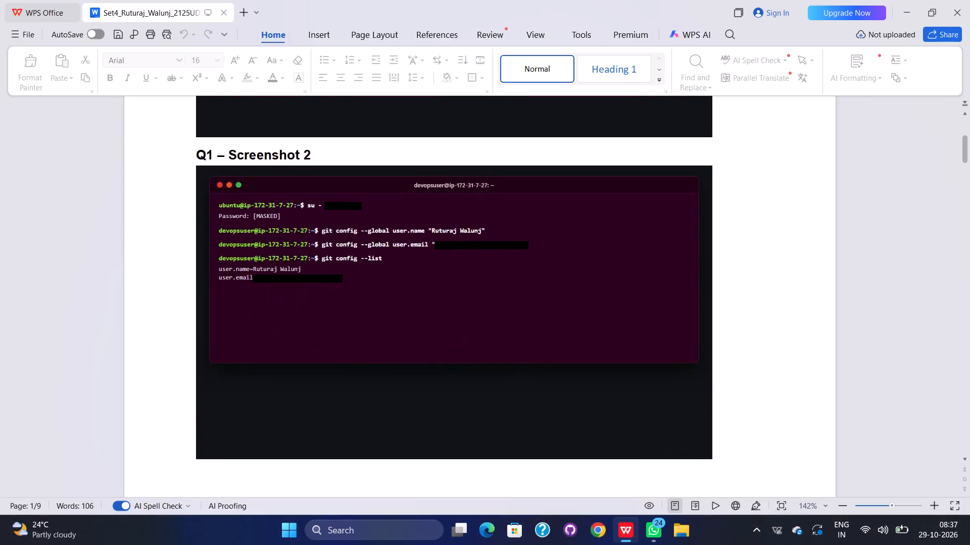
{"action": "scroll", "coordinate": [508, 361], "scroll_direction": "down", "scroll_amount": 3}
{"action": "key", "text": "Print"}
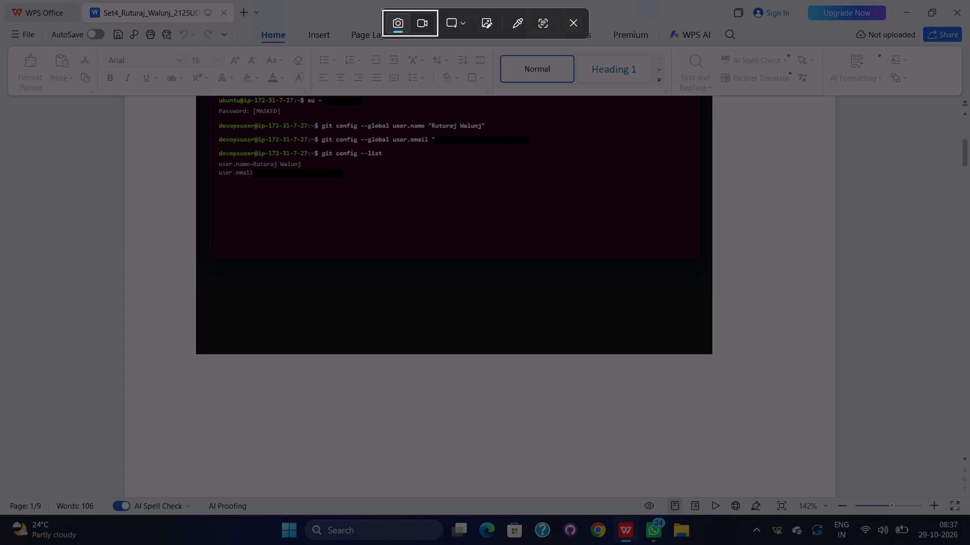
{"action": "left_click", "coordinate": [567, 22]}
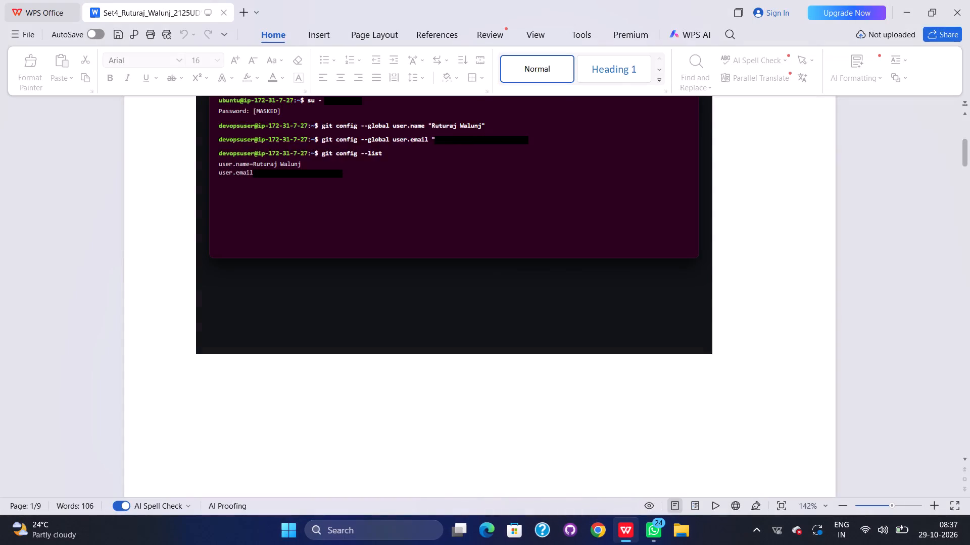
{"action": "scroll", "coordinate": [499, 210], "scroll_direction": "up", "scroll_amount": 3}
{"action": "key", "text": "Print"}
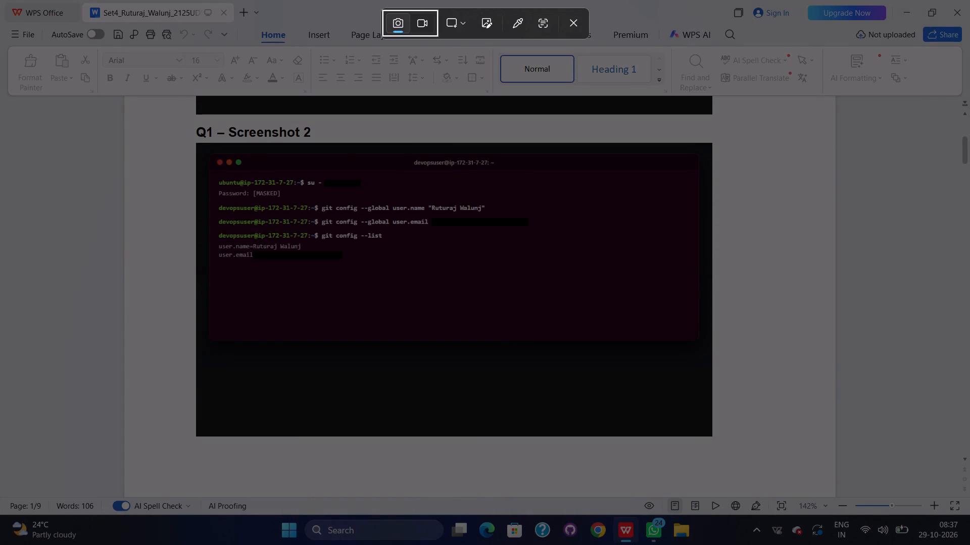
{"action": "left_click_drag", "start_coordinate": [196, 124], "coordinate": [737, 453]}
{"action": "scroll", "coordinate": [373, 389], "scroll_direction": "right", "scroll_amount": 1}
{"action": "scroll", "coordinate": [529, 426], "scroll_direction": "right", "scroll_amount": 1}
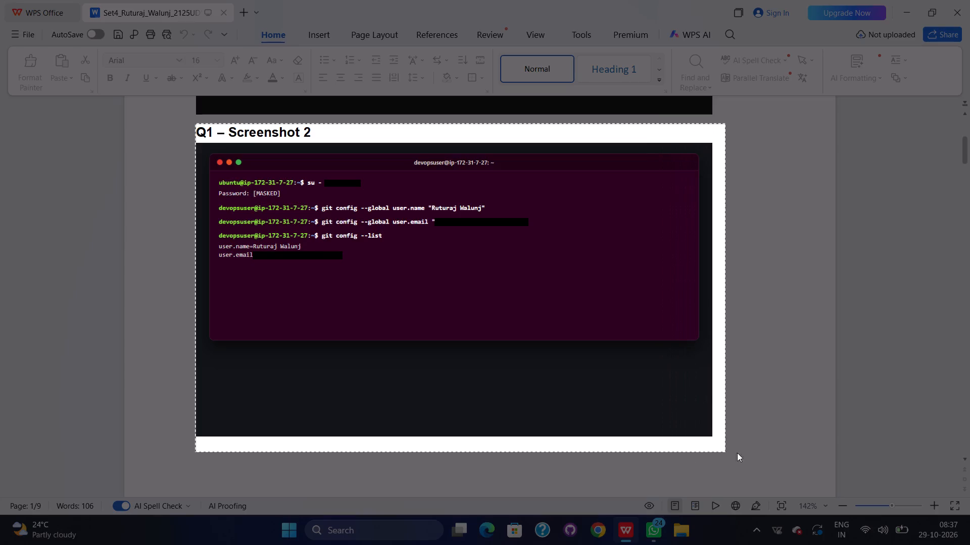
{"action": "left_click_drag", "start_coordinate": [737, 453], "coordinate": [713, 437]}
Capture a rectangular screen snip of the "Q1 – Screenshot 3" heading with its HelloWorld.java terminal image on page 2.
{"action": "scroll", "coordinate": [449, 330], "scroll_direction": "down", "scroll_amount": 5}
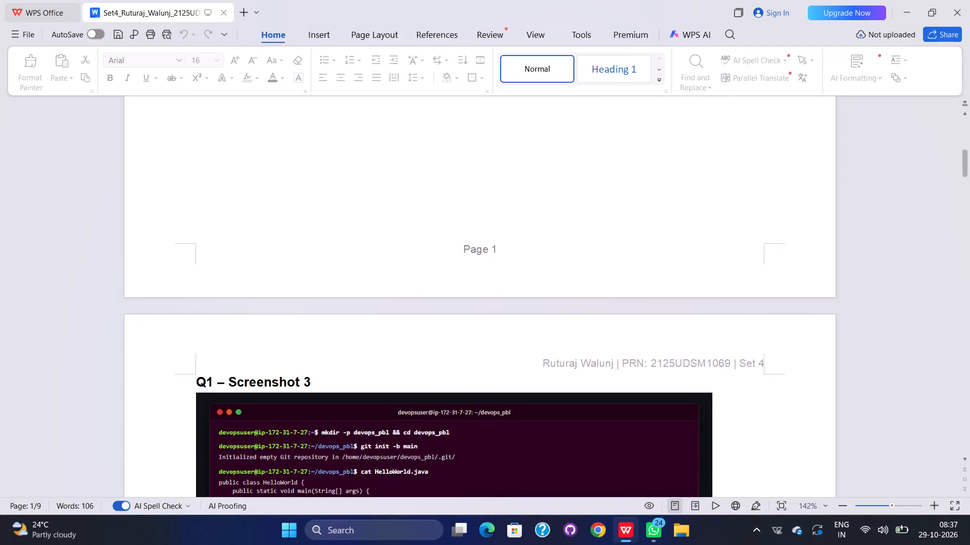
{"action": "scroll", "coordinate": [449, 330], "scroll_direction": "down", "scroll_amount": 5}
{"action": "key", "text": "Print"}
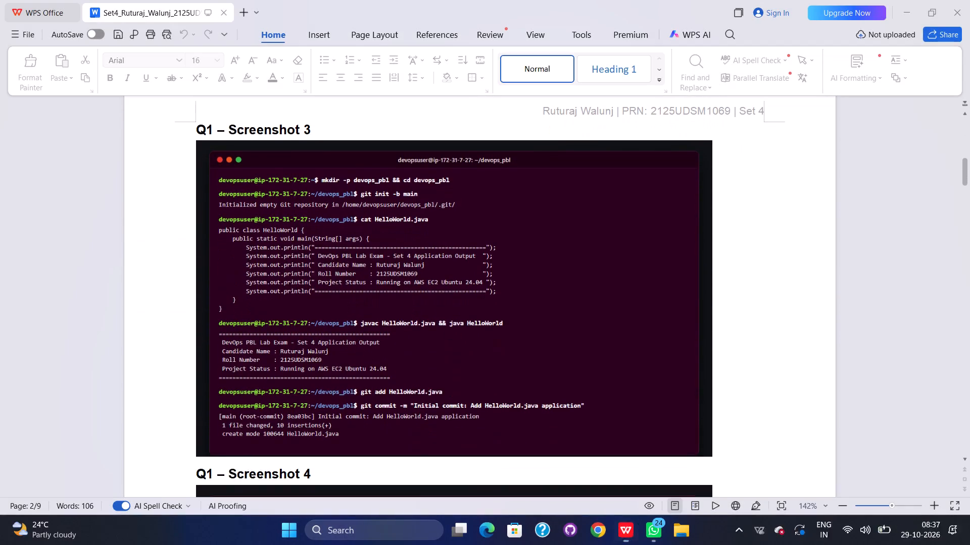
{"action": "left_click_drag", "start_coordinate": [195, 123], "coordinate": [713, 454]}
{"action": "scroll", "coordinate": [426, 384], "scroll_direction": "right", "scroll_amount": 1}
{"action": "scroll", "coordinate": [549, 433], "scroll_direction": "right", "scroll_amount": 1}
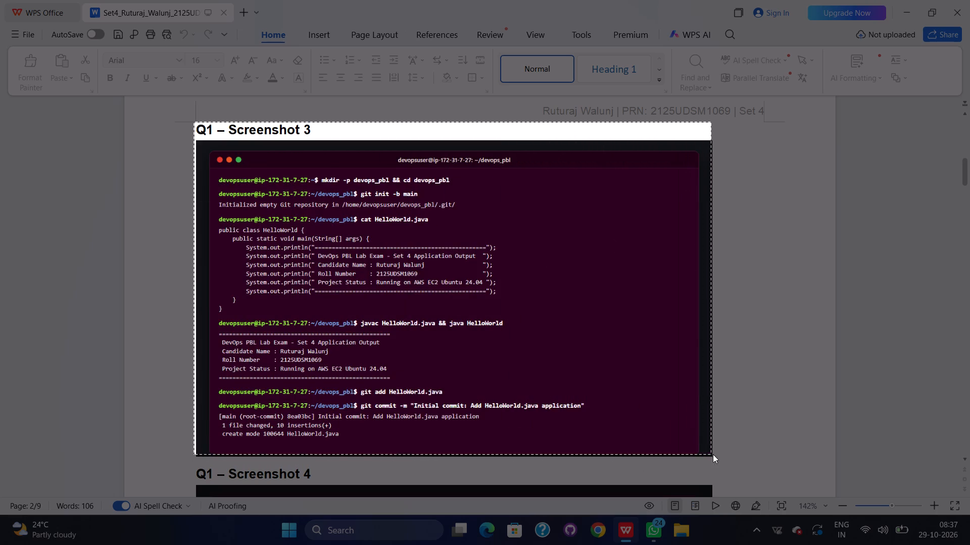
{"action": "left_click_drag", "start_coordinate": [713, 454], "coordinate": [718, 461]}
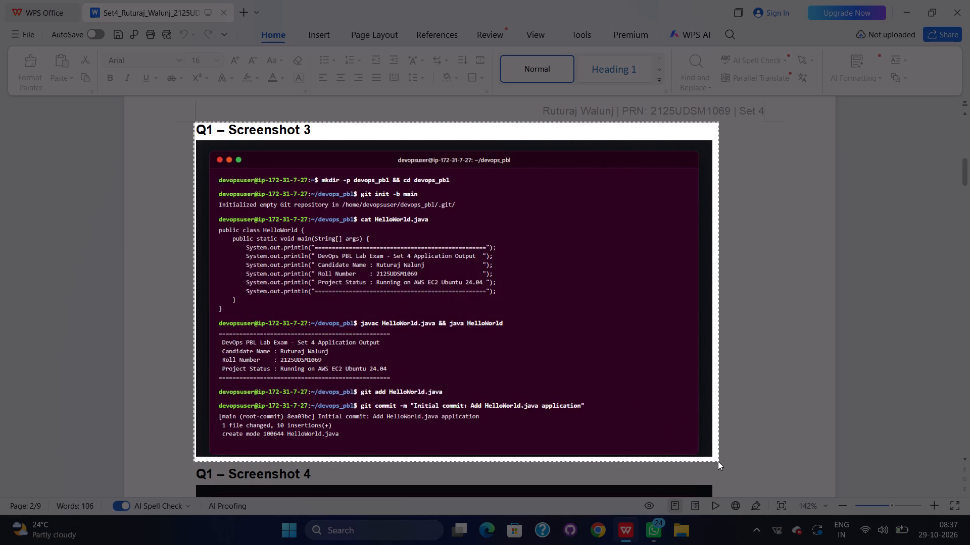
{"action": "left_click_drag", "start_coordinate": [718, 461], "coordinate": [715, 460]}
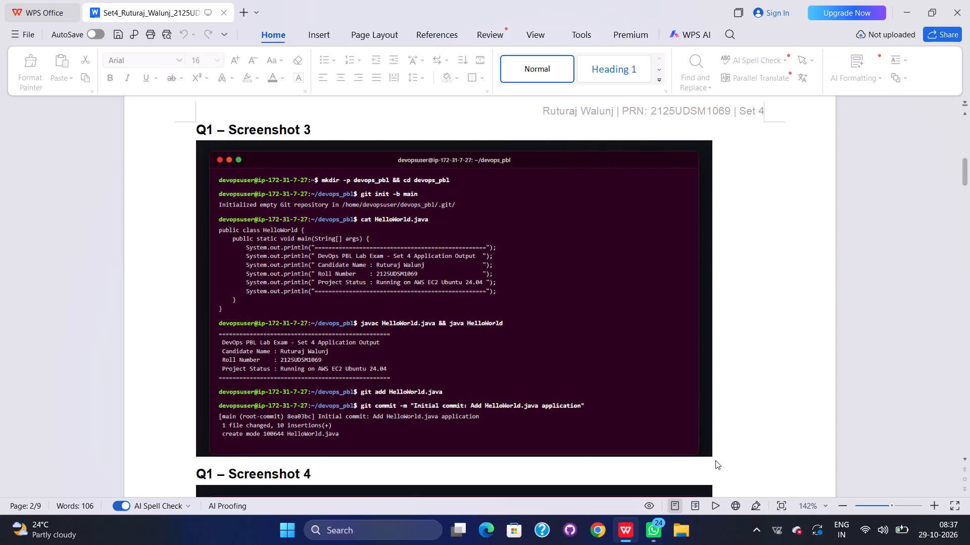
Capture a rectangular screen snip of the "Q1 – Screenshot 4" heading with its git push terminal image.
{"action": "scroll", "coordinate": [375, 366], "scroll_direction": "down", "scroll_amount": 5}
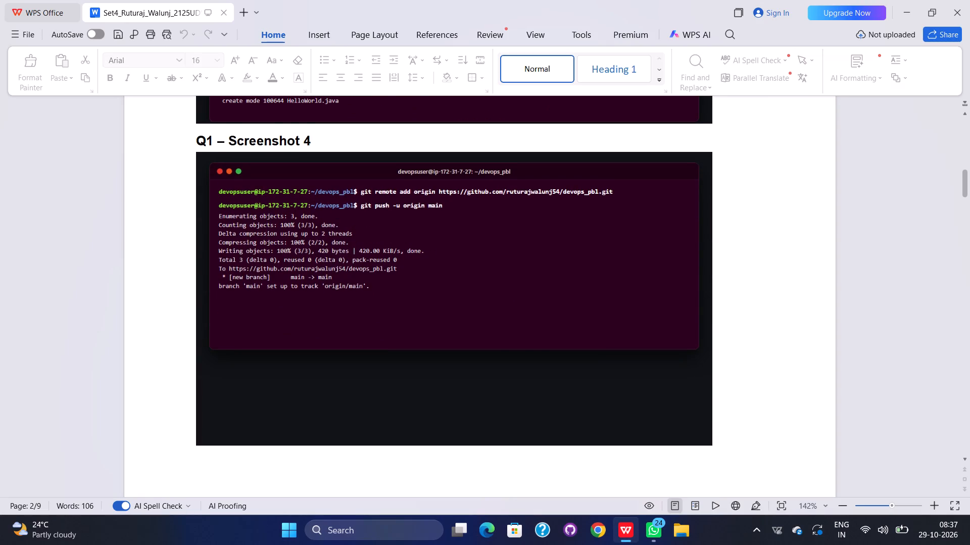
{"action": "key", "text": "Print"}
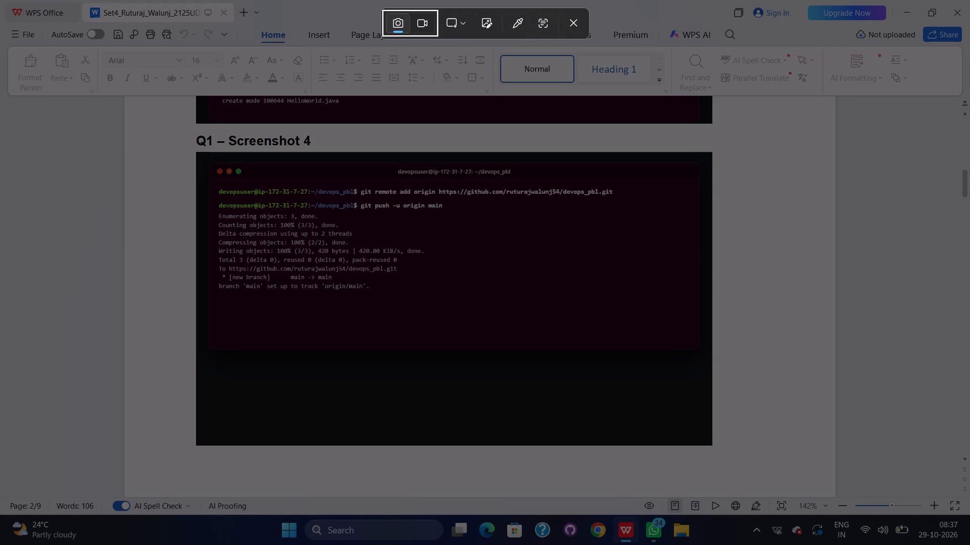
{"action": "left_click_drag", "start_coordinate": [193, 133], "coordinate": [747, 493]}
{"action": "scroll", "coordinate": [386, 317], "scroll_direction": "right", "scroll_amount": 2}
{"action": "scroll", "coordinate": [561, 397], "scroll_direction": "right", "scroll_amount": 1}
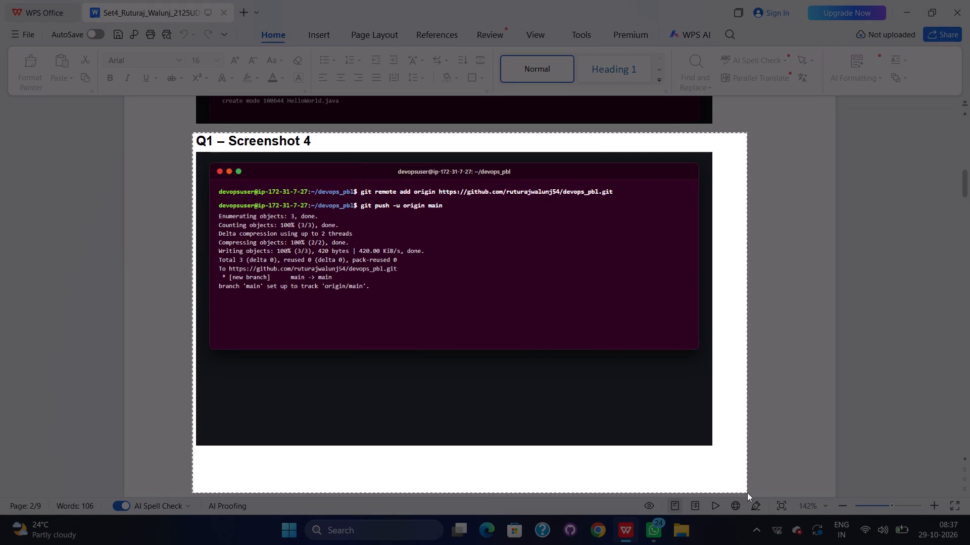
{"action": "left_click_drag", "start_coordinate": [747, 493], "coordinate": [714, 447]}
Capture a rectangular screen snip of the "Q1 – Screenshot 5" heading with its GitHub repository image on page 3.
{"action": "scroll", "coordinate": [520, 253], "scroll_direction": "down", "scroll_amount": 4}
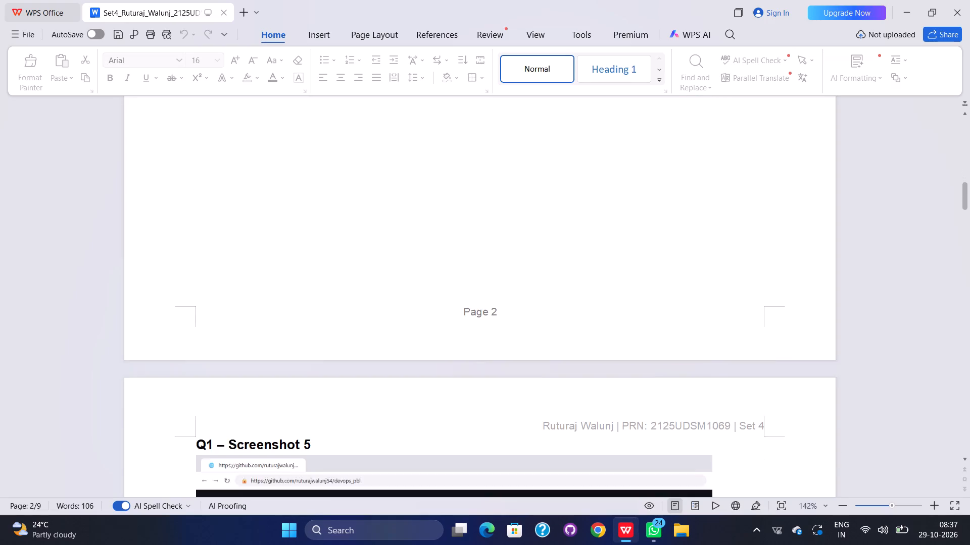
{"action": "scroll", "coordinate": [520, 253], "scroll_direction": "down", "scroll_amount": 7}
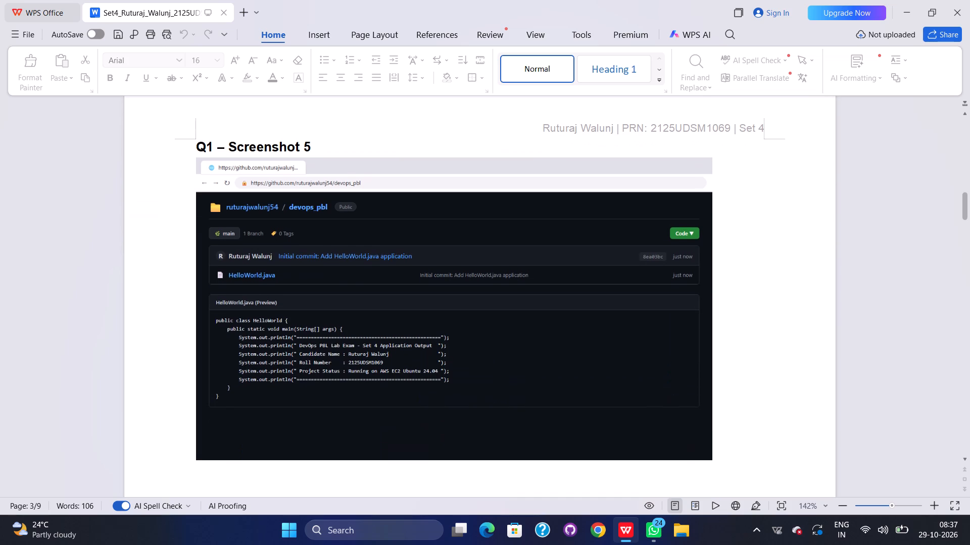
{"action": "key", "text": "Print"}
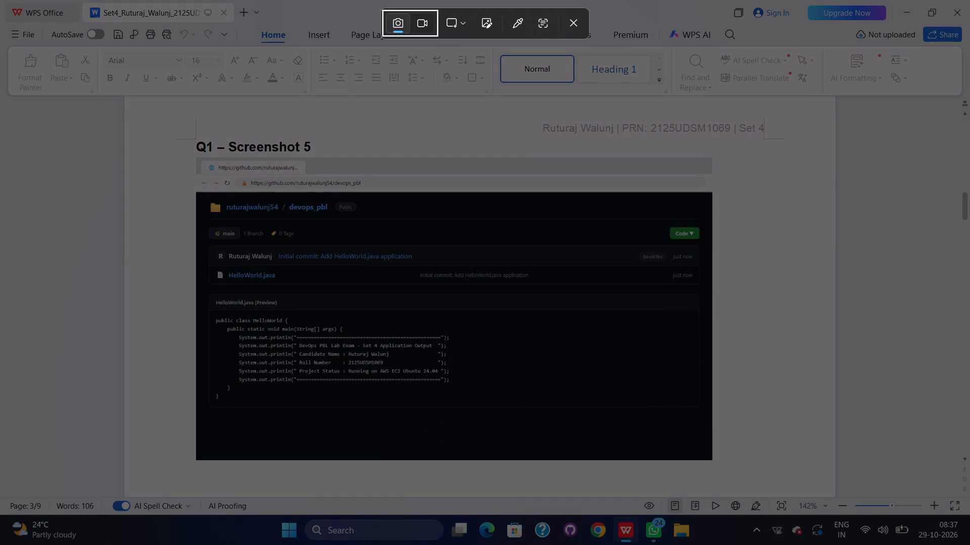
{"action": "left_click_drag", "start_coordinate": [195, 139], "coordinate": [715, 453]}
{"action": "scroll", "coordinate": [419, 323], "scroll_direction": "right", "scroll_amount": 1}
{"action": "scroll", "coordinate": [660, 439], "scroll_direction": "right", "scroll_amount": 1}
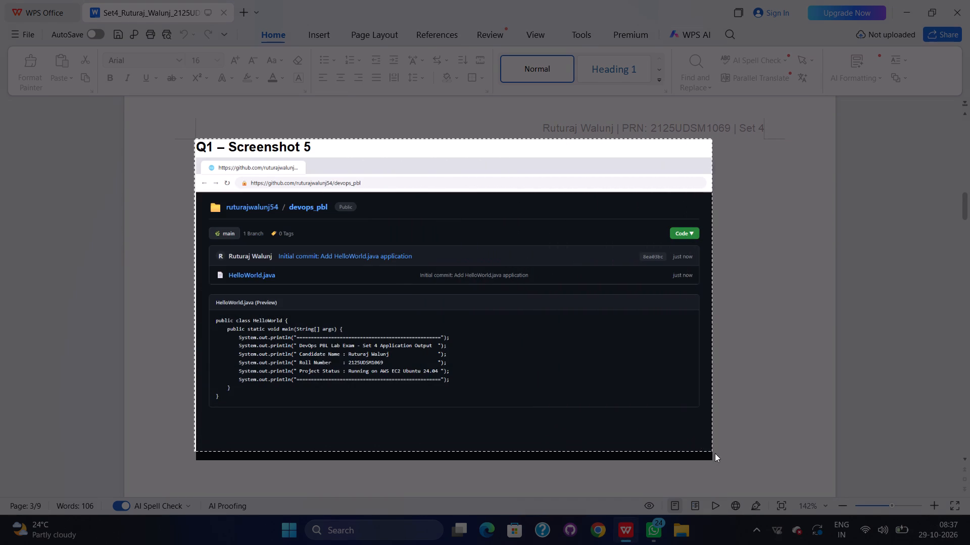
{"action": "left_click_drag", "start_coordinate": [715, 453], "coordinate": [713, 462]}
Capture a rectangular screen snip of the "Q2 – Screenshot 1" heading with its Ansible ping terminal image on page 4.
{"action": "scroll", "coordinate": [713, 462], "scroll_direction": "down", "scroll_amount": 11}
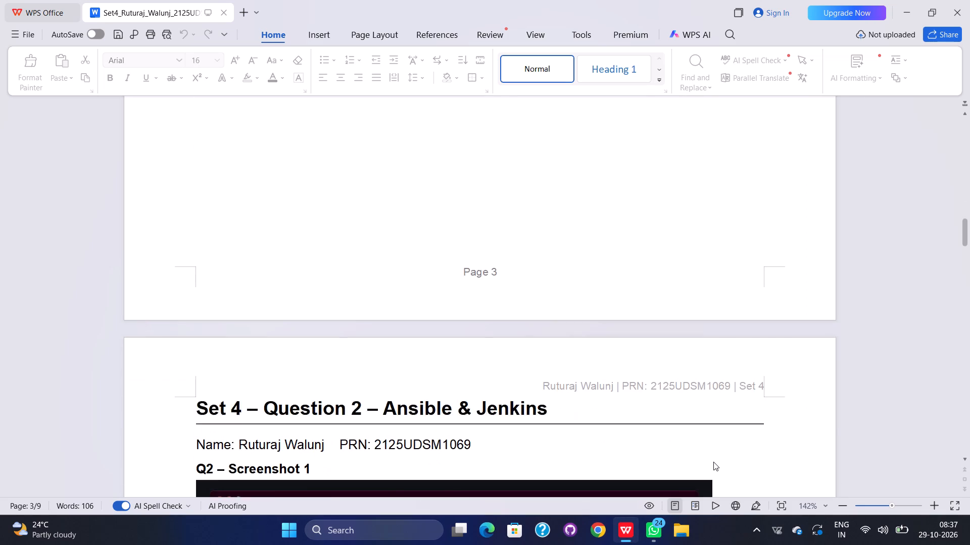
{"action": "scroll", "coordinate": [713, 462], "scroll_direction": "down", "scroll_amount": 4}
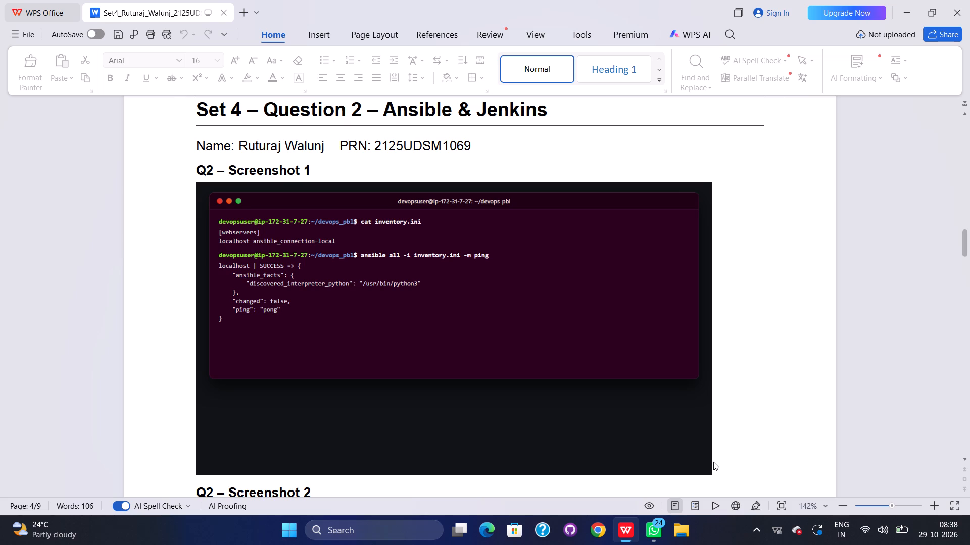
{"action": "key", "text": "Print"}
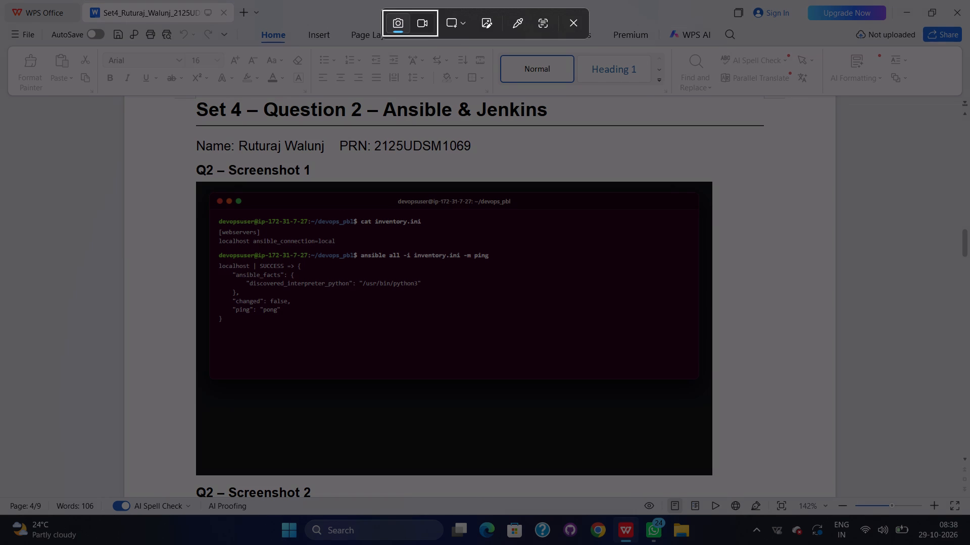
{"action": "left_click_drag", "start_coordinate": [192, 160], "coordinate": [731, 486]}
{"action": "scroll", "coordinate": [394, 451], "scroll_direction": "right", "scroll_amount": 2}
{"action": "scroll", "coordinate": [682, 497], "scroll_direction": "right", "scroll_amount": 1}
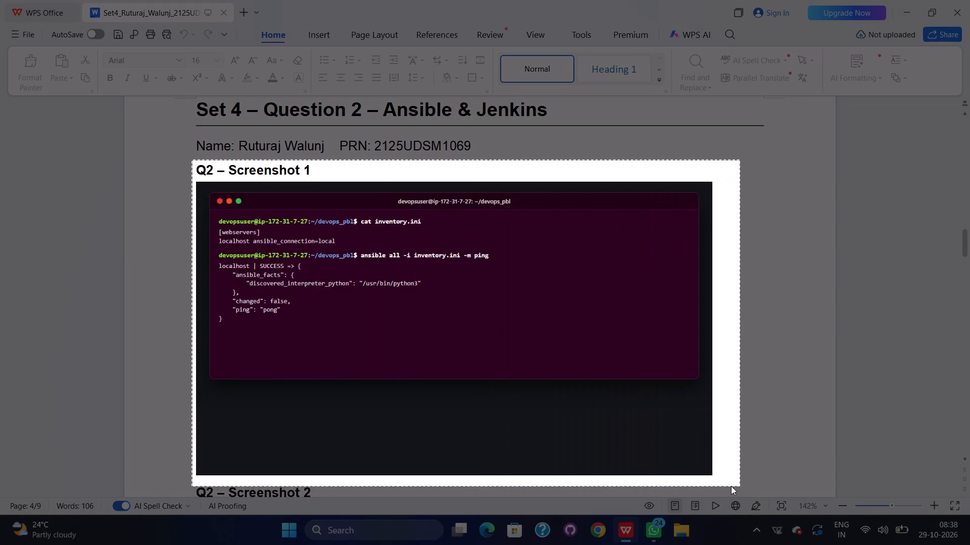
{"action": "left_click_drag", "start_coordinate": [731, 486], "coordinate": [718, 478]}
Capture a rectangular screen snip of the "Q2 – Screenshot 2" heading with its setup.yml playbook image.
{"action": "scroll", "coordinate": [432, 300], "scroll_direction": "down", "scroll_amount": 6}
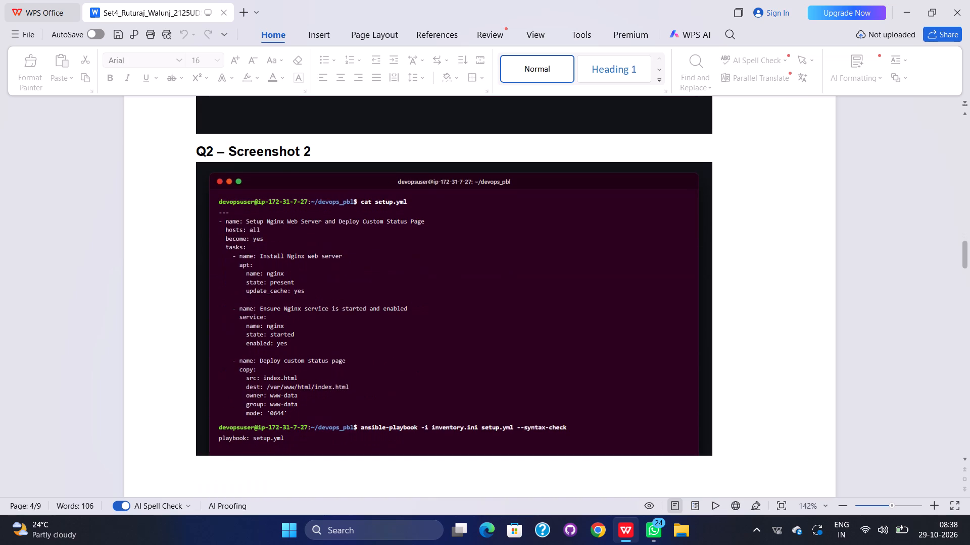
{"action": "key", "text": "Print"}
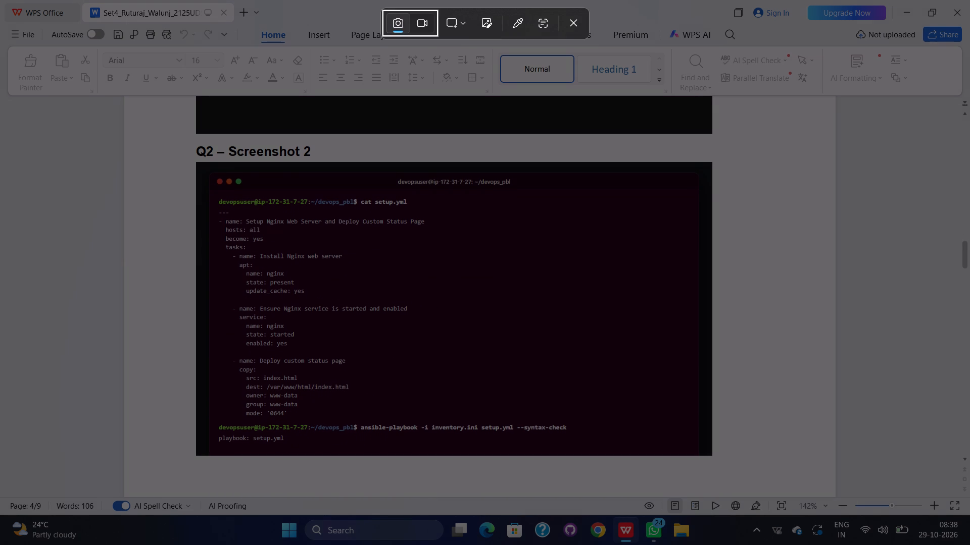
{"action": "left_click_drag", "start_coordinate": [194, 141], "coordinate": [495, 472]}
{"action": "scroll", "coordinate": [492, 471], "scroll_direction": "right", "scroll_amount": 1}
{"action": "left_click_drag", "start_coordinate": [495, 472], "coordinate": [714, 456]}
{"action": "scroll", "coordinate": [691, 452], "scroll_direction": "right", "scroll_amount": 1}
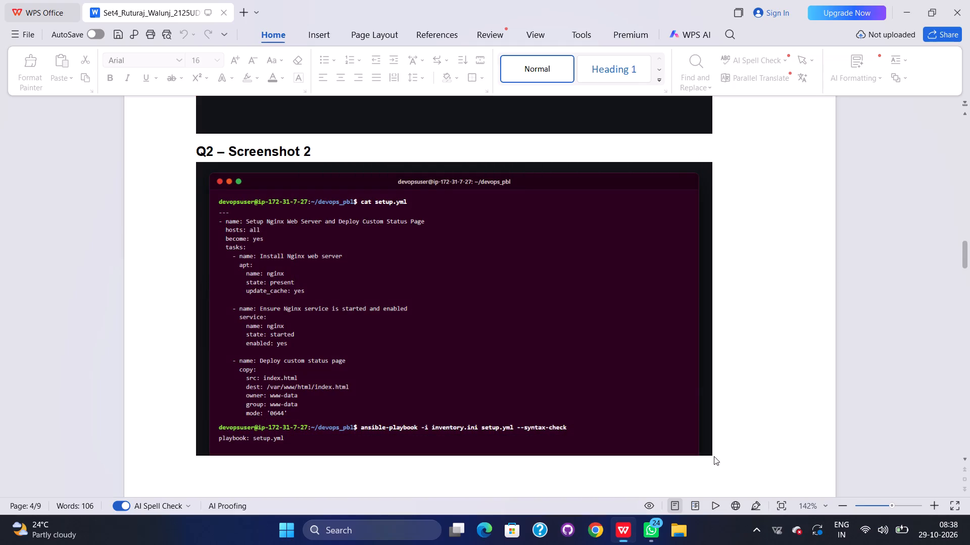
Capture a rectangular screen snip of the "Q2 – Screenshot 3" heading with its git commit and push terminal image on page 5.
{"action": "scroll", "coordinate": [521, 282], "scroll_direction": "down", "scroll_amount": 9}
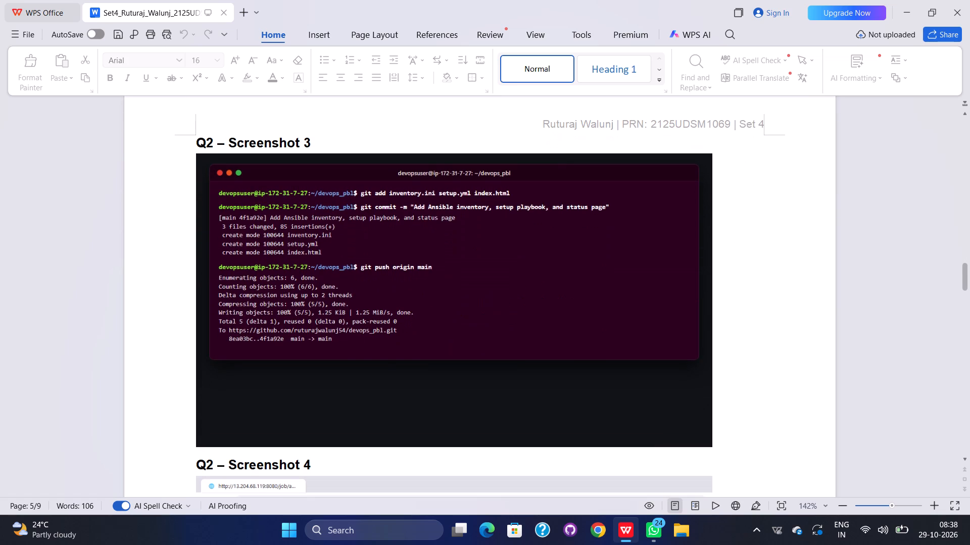
{"action": "key", "text": "Print"}
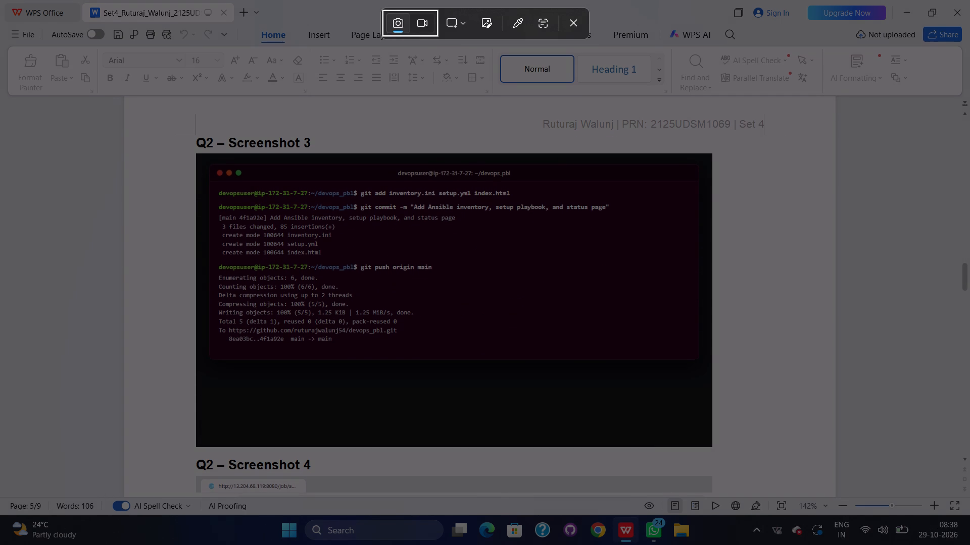
{"action": "left_click_drag", "start_coordinate": [196, 129], "coordinate": [661, 440]}
{"action": "scroll", "coordinate": [358, 380], "scroll_direction": "right", "scroll_amount": 2}
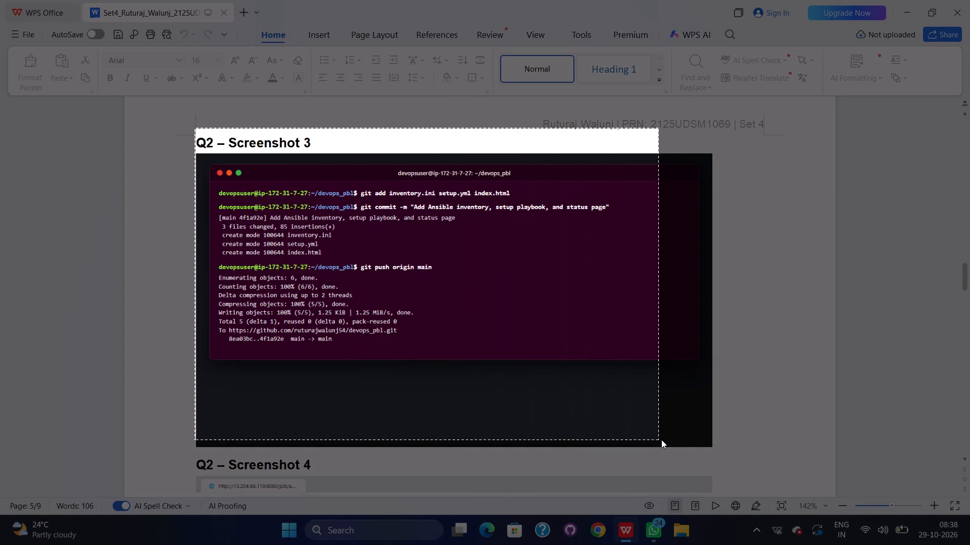
{"action": "left_click_drag", "start_coordinate": [661, 440], "coordinate": [712, 455]}
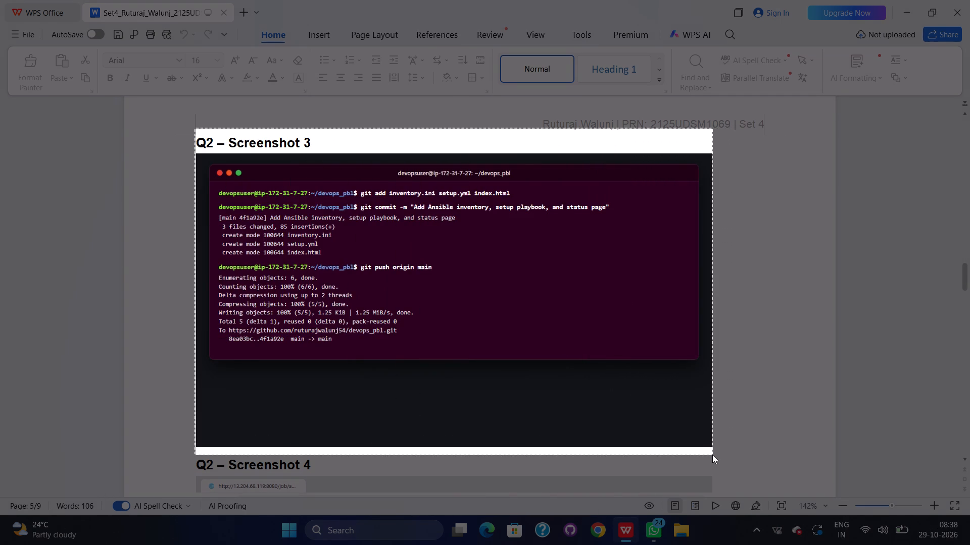
{"action": "left_click_drag", "start_coordinate": [712, 455], "coordinate": [715, 448]}
Capture a rectangular screen snip of the "Q2 – Screenshot 4" heading with its ansible-setup-job configuration image.
{"action": "scroll", "coordinate": [601, 359], "scroll_direction": "down", "scroll_amount": 2}
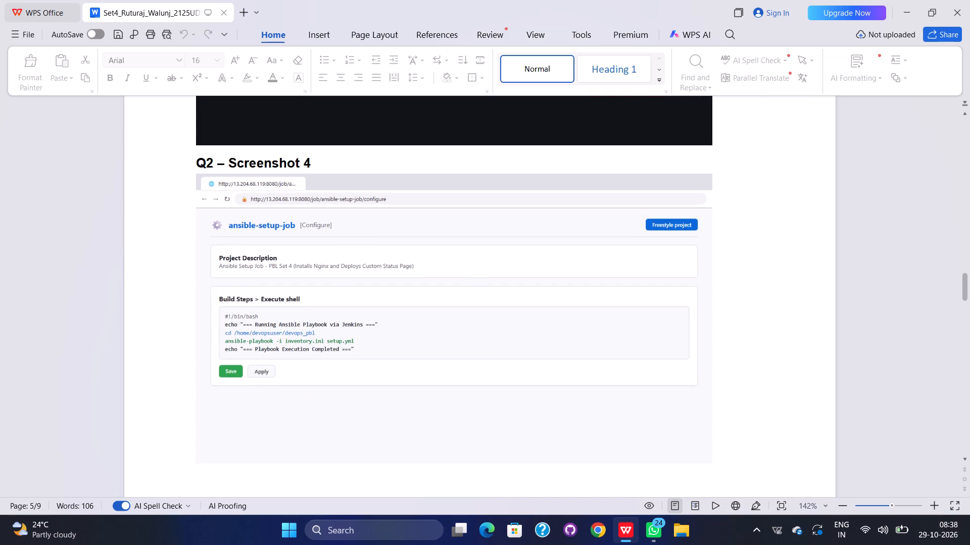
{"action": "scroll", "coordinate": [601, 359], "scroll_direction": "down", "scroll_amount": 2}
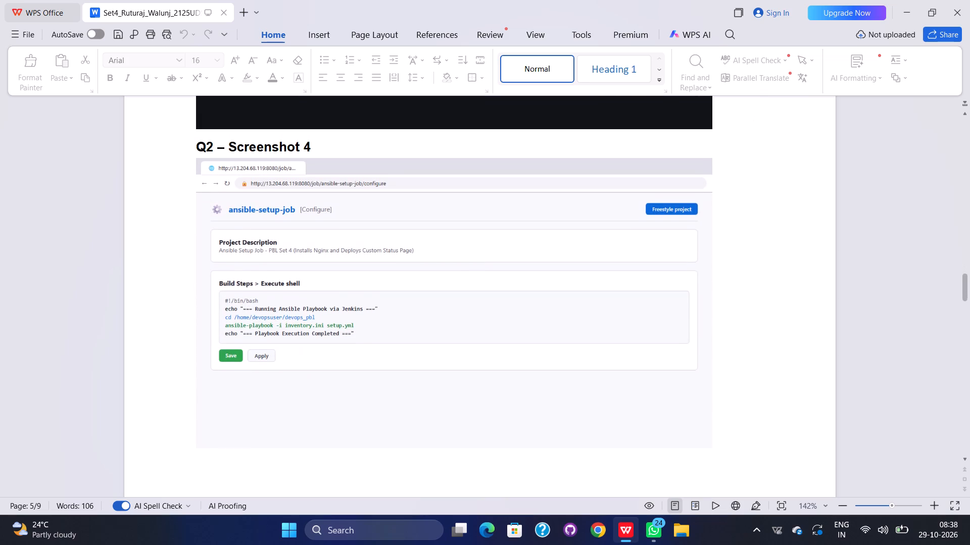
{"action": "key", "text": "Print"}
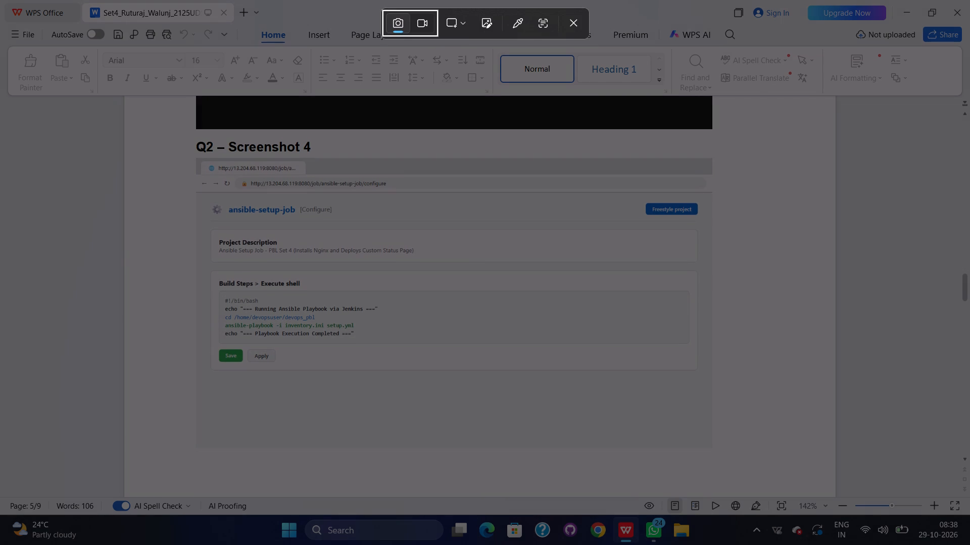
{"action": "left_click_drag", "start_coordinate": [196, 138], "coordinate": [301, 258]}
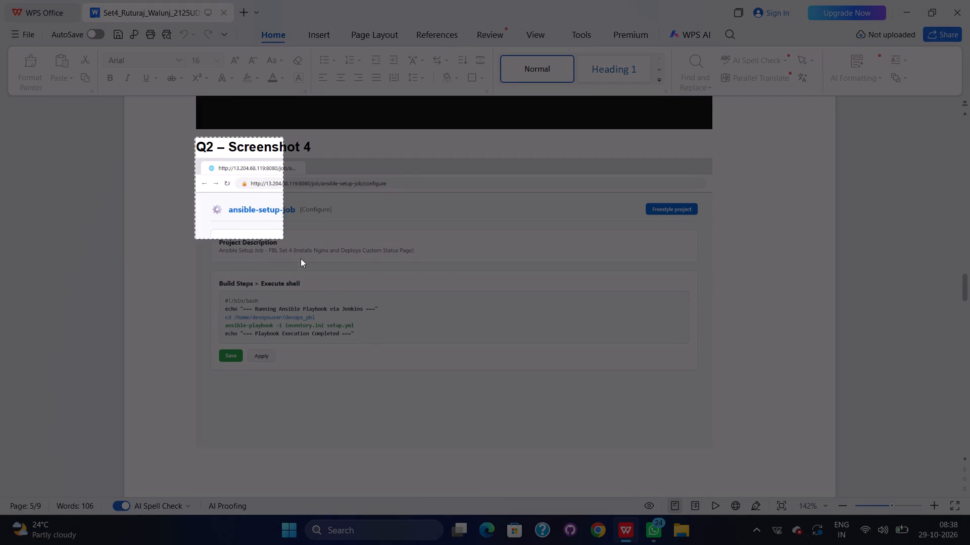
{"action": "left_click_drag", "start_coordinate": [301, 258], "coordinate": [716, 453]}
{"action": "scroll", "coordinate": [418, 407], "scroll_direction": "right", "scroll_amount": 2}
{"action": "scroll", "coordinate": [645, 430], "scroll_direction": "right", "scroll_amount": 1}
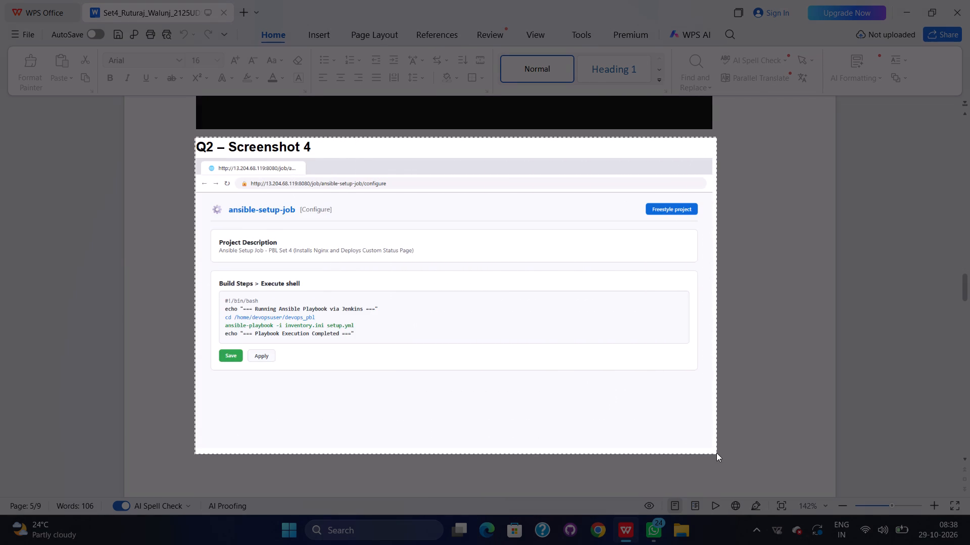
{"action": "left_click_drag", "start_coordinate": [716, 453], "coordinate": [713, 451]}
Capture a rectangular screen snip of the "Q2 – Screenshot 5" heading with its Build #1 console output image on page 6.
{"action": "scroll", "coordinate": [590, 326], "scroll_direction": "down", "scroll_amount": 3}
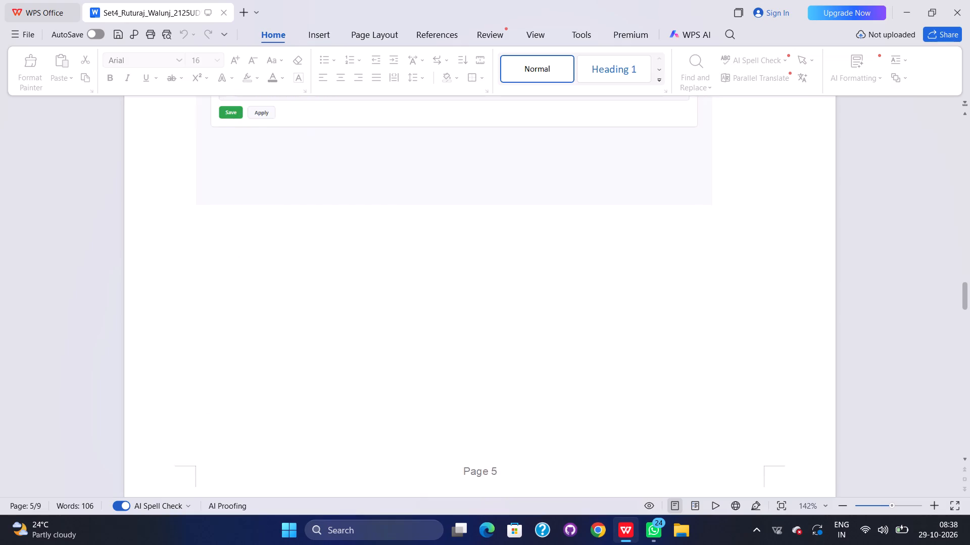
{"action": "scroll", "coordinate": [590, 326], "scroll_direction": "down", "scroll_amount": 6}
{"action": "key", "text": "Print"}
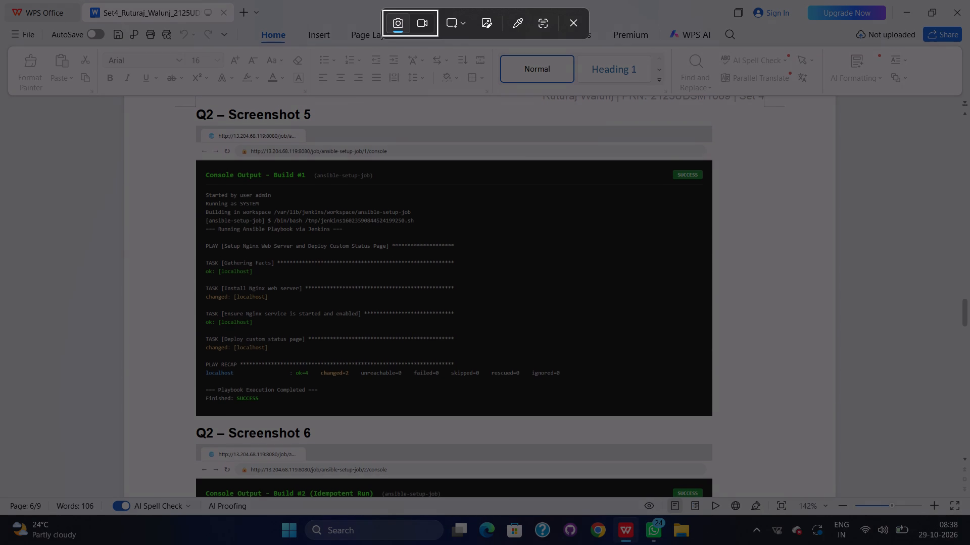
{"action": "left_click_drag", "start_coordinate": [198, 105], "coordinate": [587, 387]}
{"action": "scroll", "coordinate": [461, 332], "scroll_direction": "right", "scroll_amount": 1}
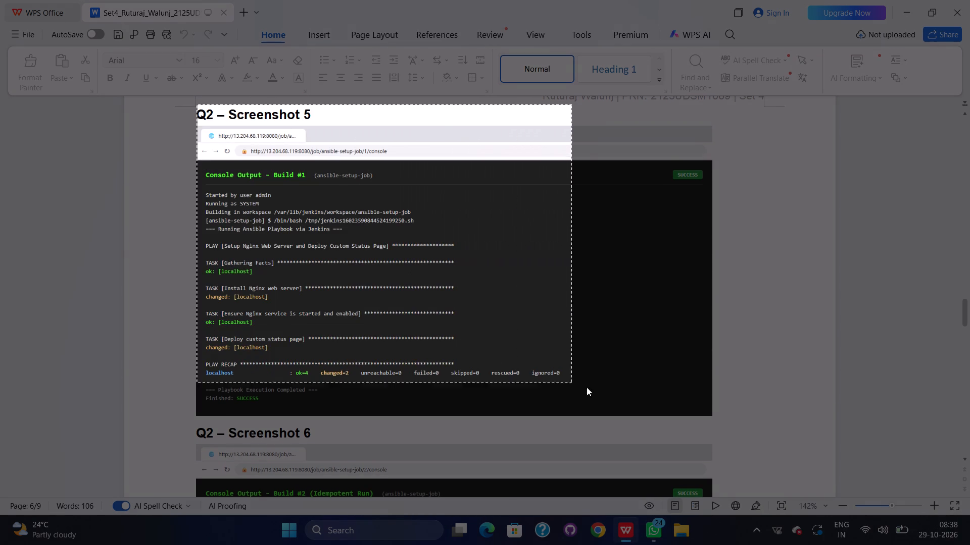
{"action": "scroll", "coordinate": [587, 387], "scroll_direction": "right", "scroll_amount": 2}
{"action": "left_click_drag", "start_coordinate": [587, 387], "coordinate": [712, 414]}
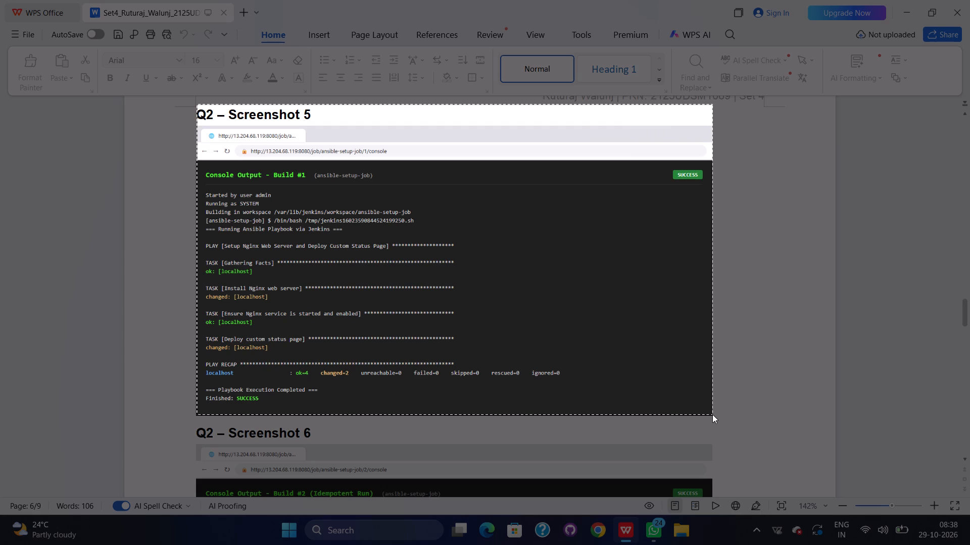
{"action": "left_click_drag", "start_coordinate": [712, 414], "coordinate": [712, 415]}
Capture a rectangular screen snip of the "Q2 – Screenshot 6" heading with its Build #2 idempotent run console image.
{"action": "scroll", "coordinate": [530, 302], "scroll_direction": "down", "scroll_amount": 4}
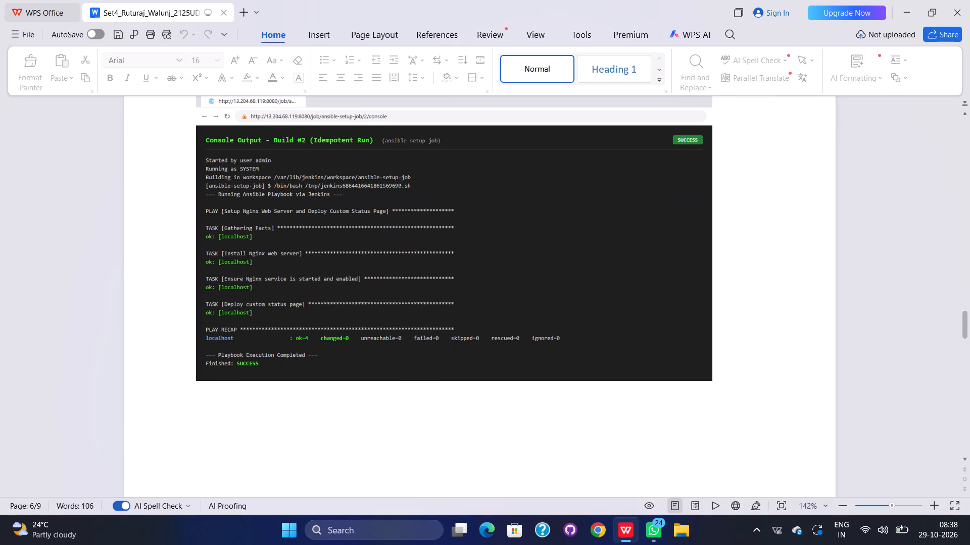
{"action": "scroll", "coordinate": [530, 302], "scroll_direction": "up", "scroll_amount": 2}
{"action": "key", "text": "Print"}
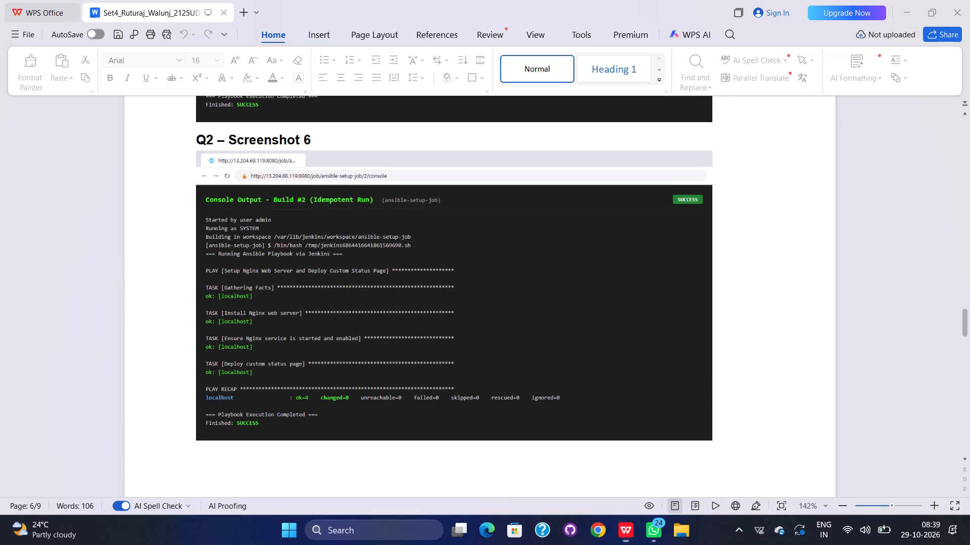
{"action": "left_click_drag", "start_coordinate": [196, 131], "coordinate": [716, 446]}
{"action": "scroll", "coordinate": [461, 342], "scroll_direction": "right", "scroll_amount": 2}
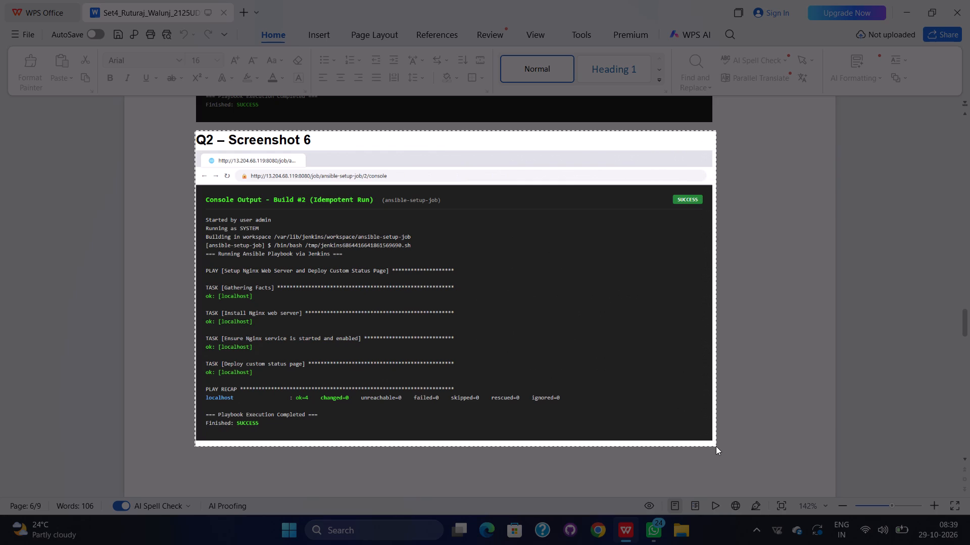
{"action": "left_click_drag", "start_coordinate": [716, 446], "coordinate": [715, 442]}
Capture a rectangular screen snip of the "Q2 – Screenshot 7" heading with its DevOps PBL Set 4 status page image on page 7.
{"action": "scroll", "coordinate": [610, 371], "scroll_direction": "down", "scroll_amount": 3}
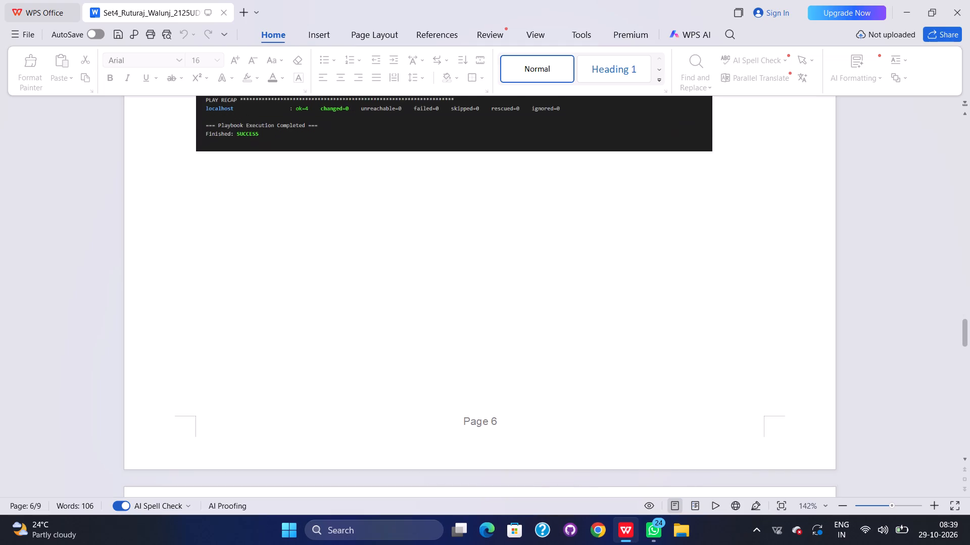
{"action": "scroll", "coordinate": [610, 371], "scroll_direction": "down", "scroll_amount": 4}
{"action": "scroll", "coordinate": [610, 371], "scroll_direction": "up", "scroll_amount": 2}
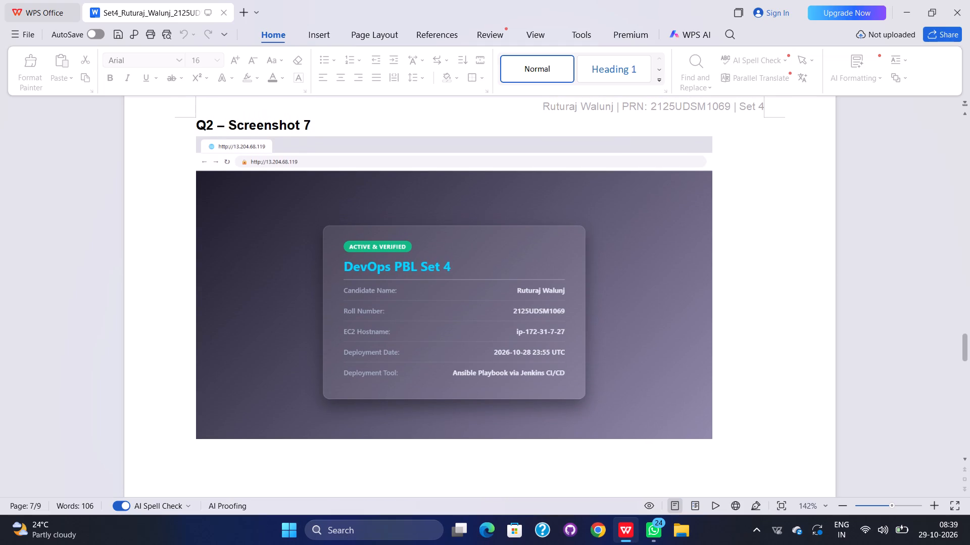
{"action": "key", "text": "Print"}
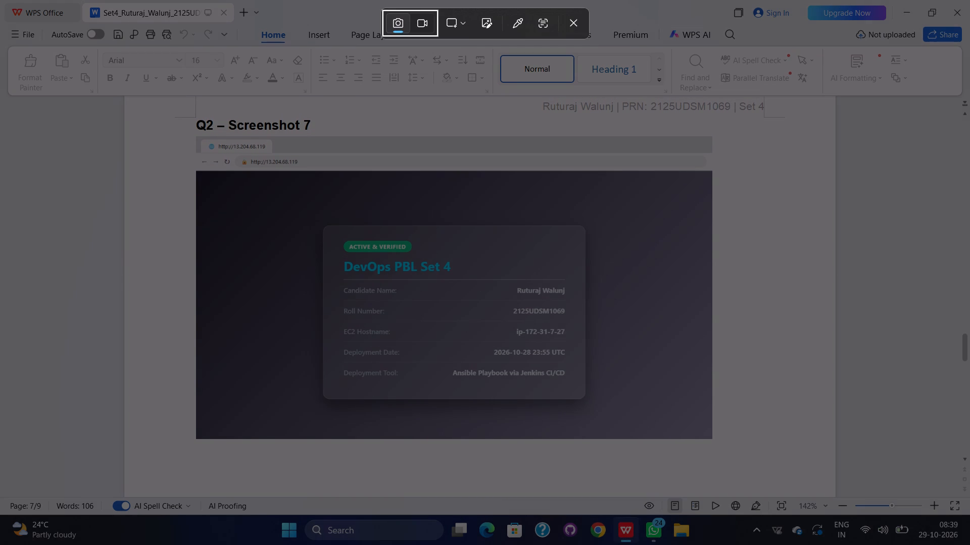
{"action": "left_click_drag", "start_coordinate": [195, 113], "coordinate": [719, 443]}
{"action": "scroll", "coordinate": [543, 411], "scroll_direction": "right", "scroll_amount": 1}
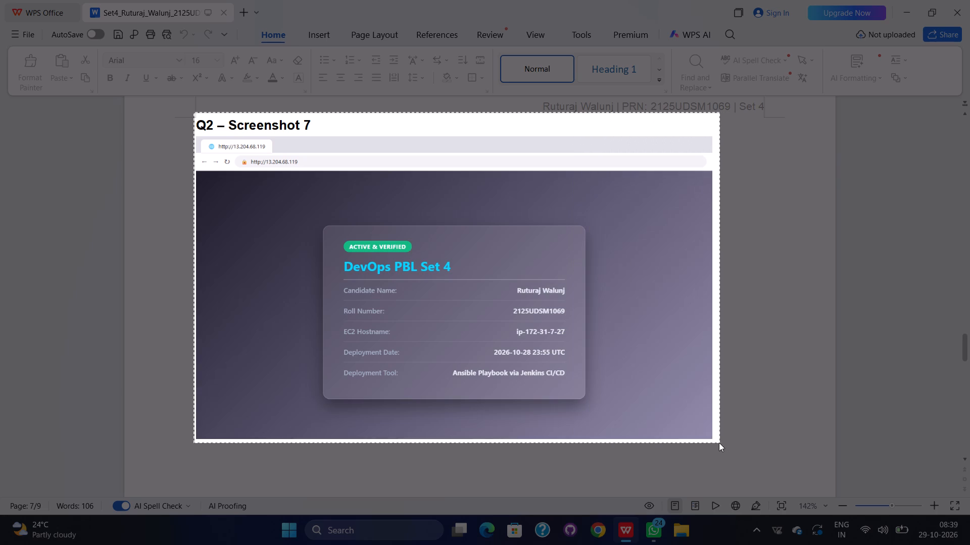
{"action": "left_click_drag", "start_coordinate": [719, 443], "coordinate": [715, 442]}
Capture a rectangular screen snip of the "Q3 – Screenshot 1" heading with its Docker version and minikube status terminal image on page 8.
{"action": "scroll", "coordinate": [569, 355], "scroll_direction": "down", "scroll_amount": 3}
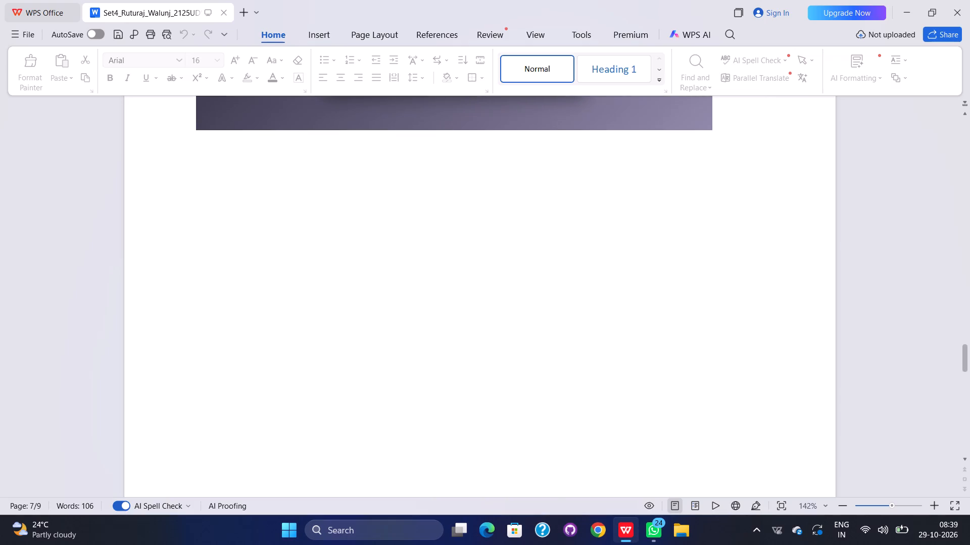
{"action": "scroll", "coordinate": [569, 355], "scroll_direction": "down", "scroll_amount": 7}
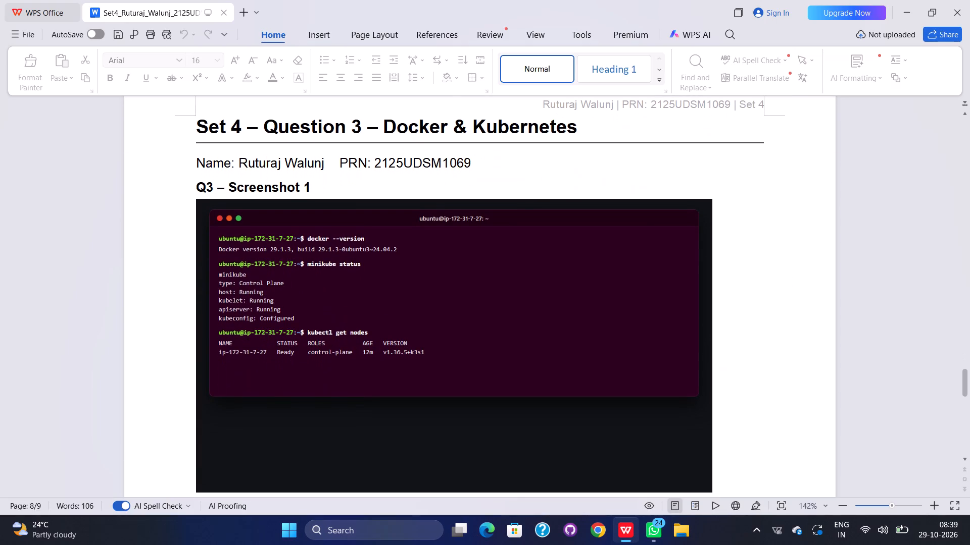
{"action": "scroll", "coordinate": [569, 355], "scroll_direction": "down", "scroll_amount": 1}
{"action": "key", "text": "Print"}
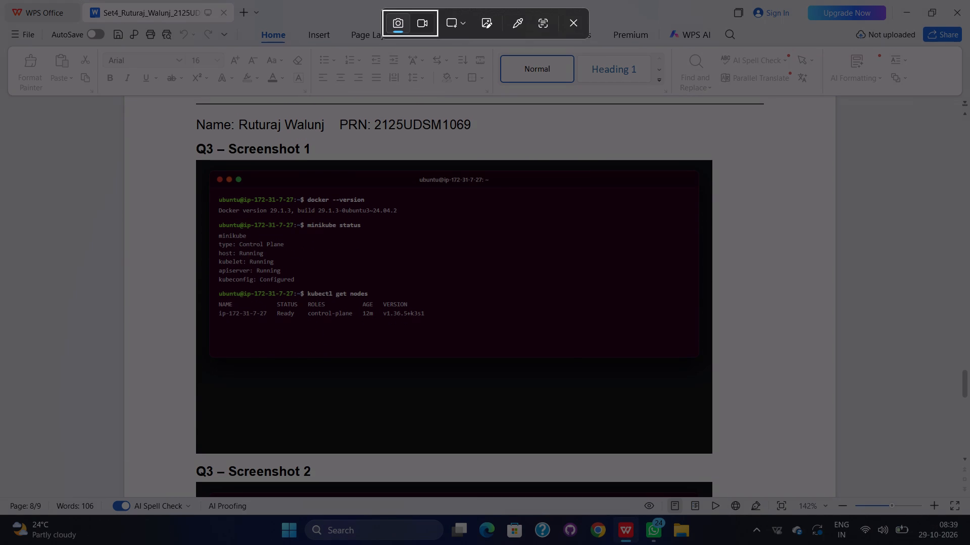
{"action": "left_click_drag", "start_coordinate": [196, 140], "coordinate": [713, 455]}
{"action": "scroll", "coordinate": [550, 423], "scroll_direction": "right", "scroll_amount": 1}
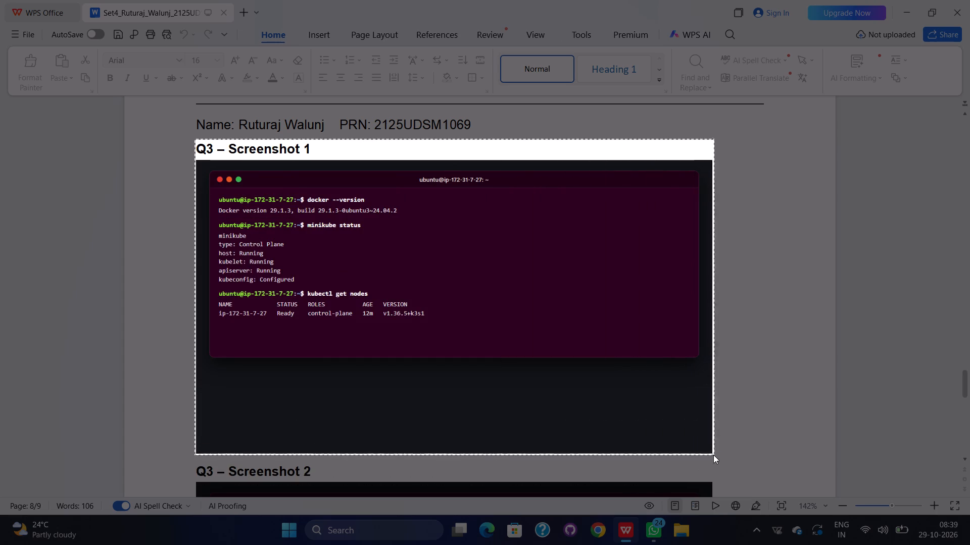
{"action": "left_click_drag", "start_coordinate": [713, 455], "coordinate": [713, 453]}
Capture a rectangular screen snip of the "Q3 – Screenshot 2" heading with its docker pull and docker images terminal image.
{"action": "scroll", "coordinate": [509, 305], "scroll_direction": "down", "scroll_amount": 2}
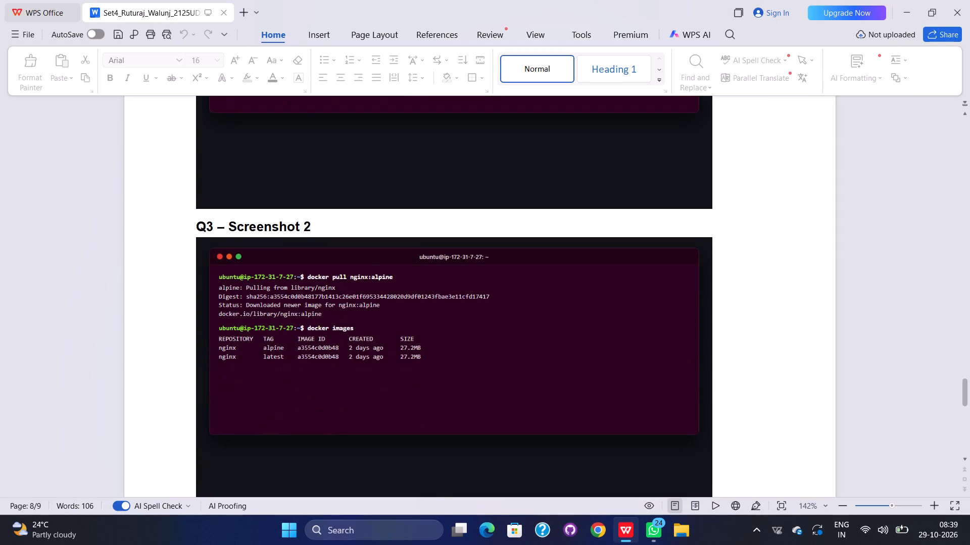
{"action": "scroll", "coordinate": [509, 305], "scroll_direction": "down", "scroll_amount": 2}
{"action": "key", "text": "Print"}
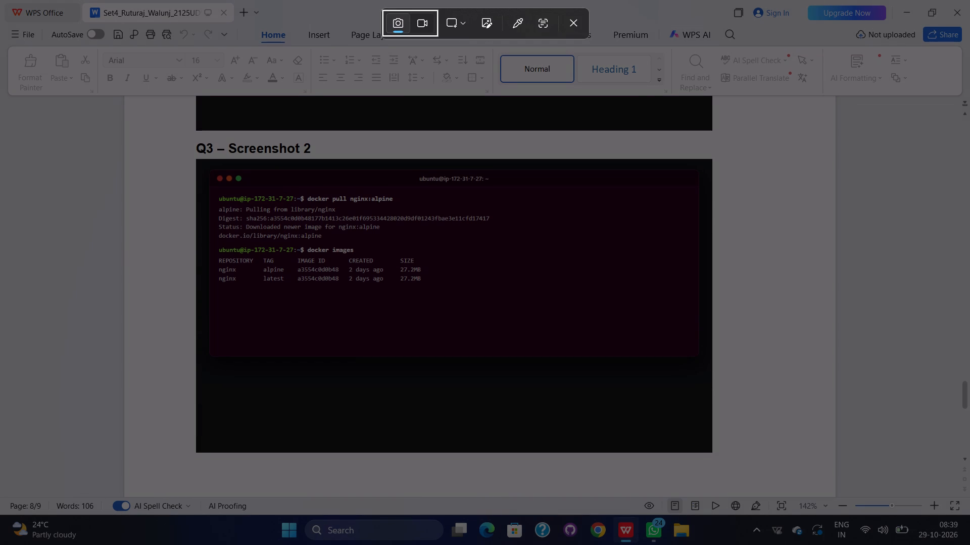
{"action": "left_click_drag", "start_coordinate": [195, 141], "coordinate": [670, 433]}
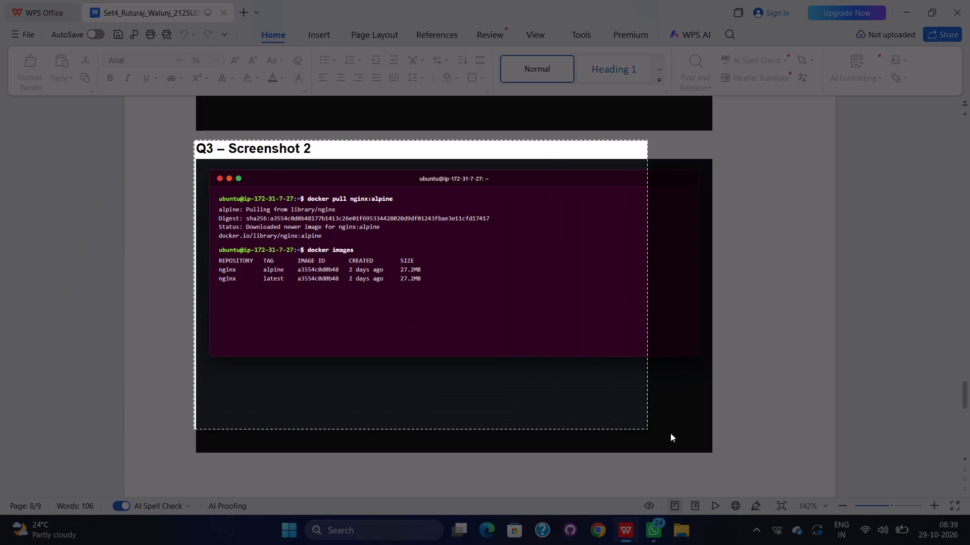
{"action": "left_click_drag", "start_coordinate": [670, 433], "coordinate": [716, 453]}
{"action": "scroll", "coordinate": [673, 434], "scroll_direction": "right", "scroll_amount": 1}
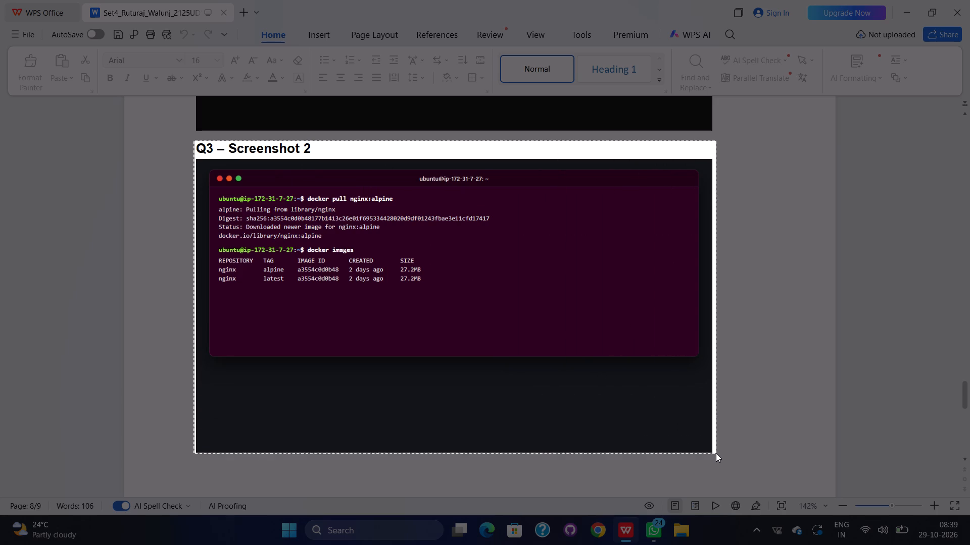
{"action": "left_click_drag", "start_coordinate": [716, 453], "coordinate": [714, 455]}
Capture a rectangular screen snip of the "Q3 – Screenshot 3" heading with its kubectl create deployment terminal image on page 9.
{"action": "scroll", "coordinate": [663, 416], "scroll_direction": "down", "scroll_amount": 4}
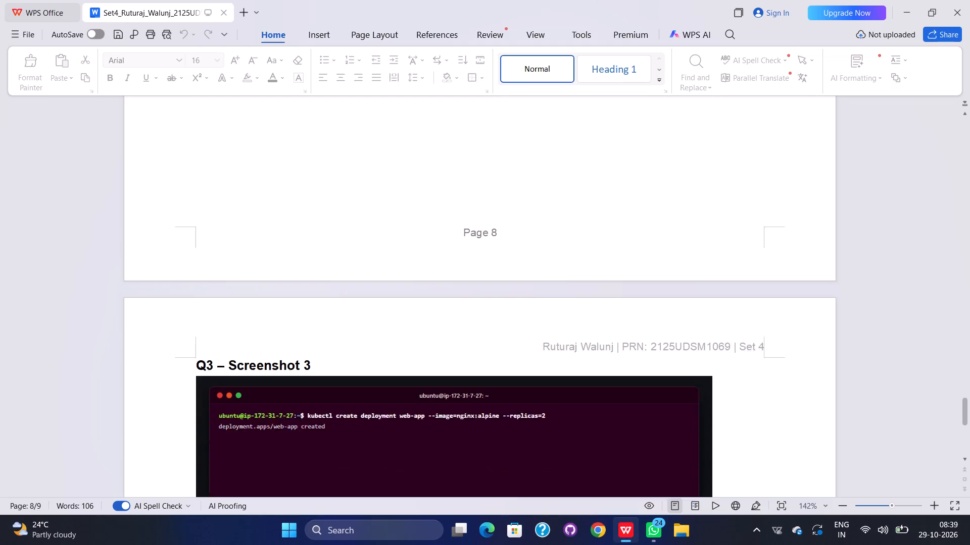
{"action": "scroll", "coordinate": [663, 416], "scroll_direction": "down", "scroll_amount": 5}
{"action": "key", "text": "Print"}
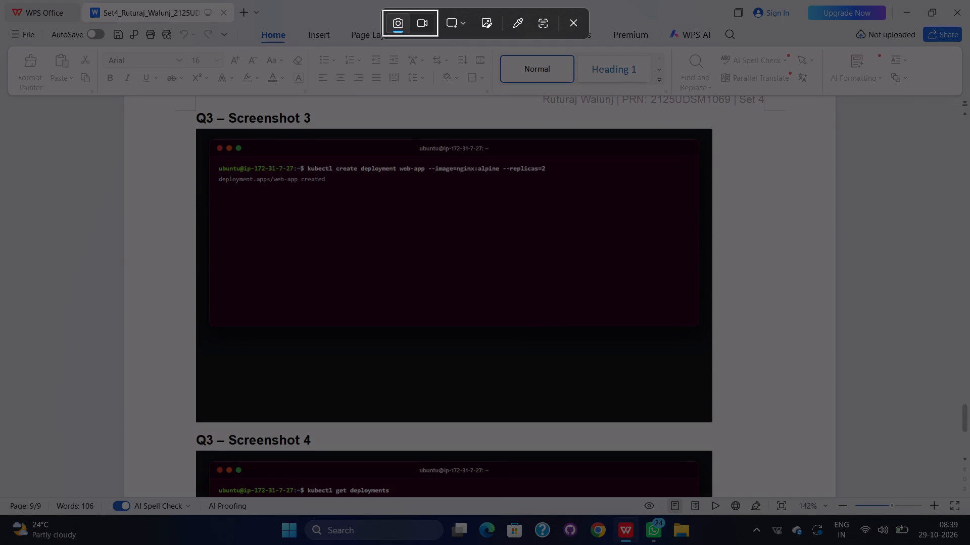
{"action": "left_click_drag", "start_coordinate": [195, 109], "coordinate": [549, 442]}
{"action": "scroll", "coordinate": [519, 426], "scroll_direction": "right", "scroll_amount": 1}
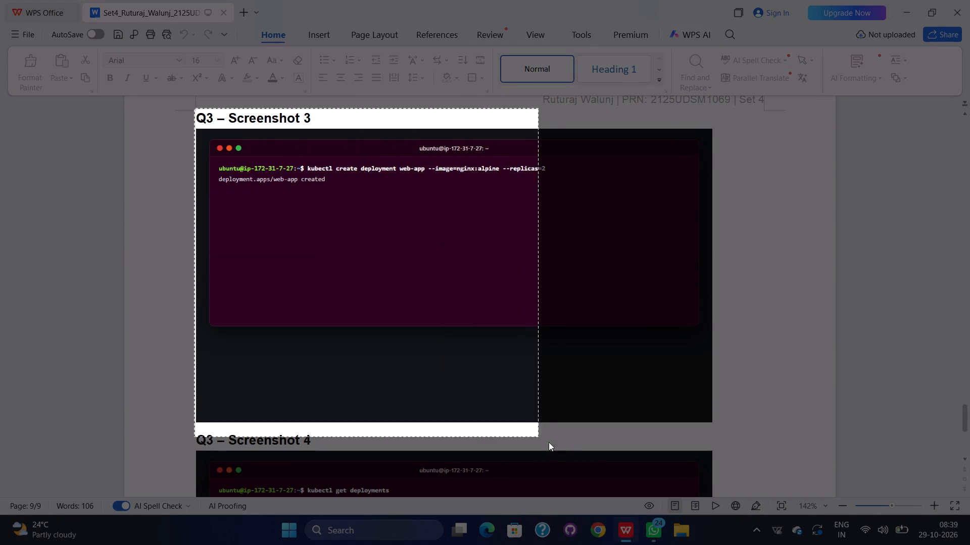
{"action": "scroll", "coordinate": [549, 442], "scroll_direction": "right", "scroll_amount": 1}
{"action": "left_click_drag", "start_coordinate": [549, 442], "coordinate": [711, 421]}
{"action": "scroll", "coordinate": [630, 391], "scroll_direction": "right", "scroll_amount": 1}
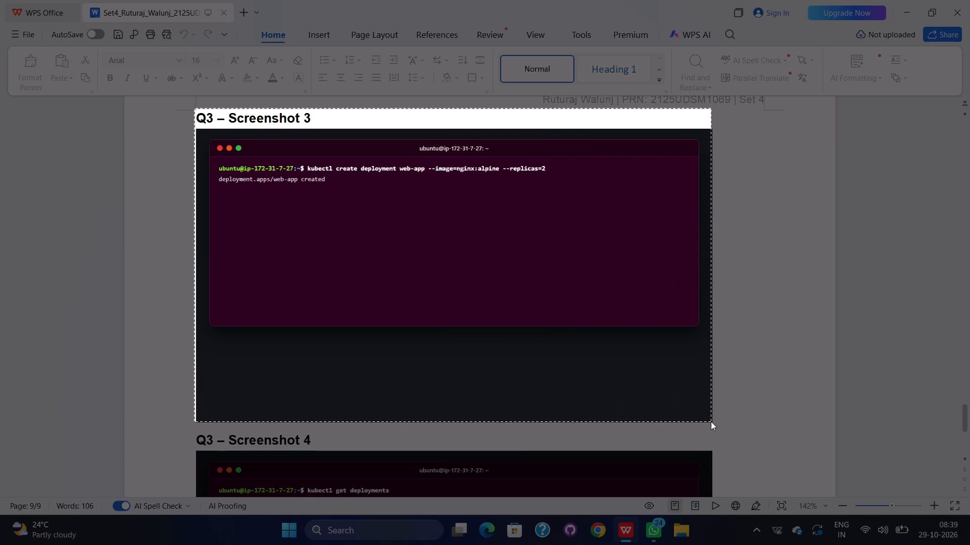
{"action": "left_click_drag", "start_coordinate": [711, 421], "coordinate": [714, 424]}
Capture a rectangular screen snip of the "Q3 – Screenshot 4" heading with its kubectl deployments, pods and describe terminal image.
{"action": "scroll", "coordinate": [539, 294], "scroll_direction": "down", "scroll_amount": 1}
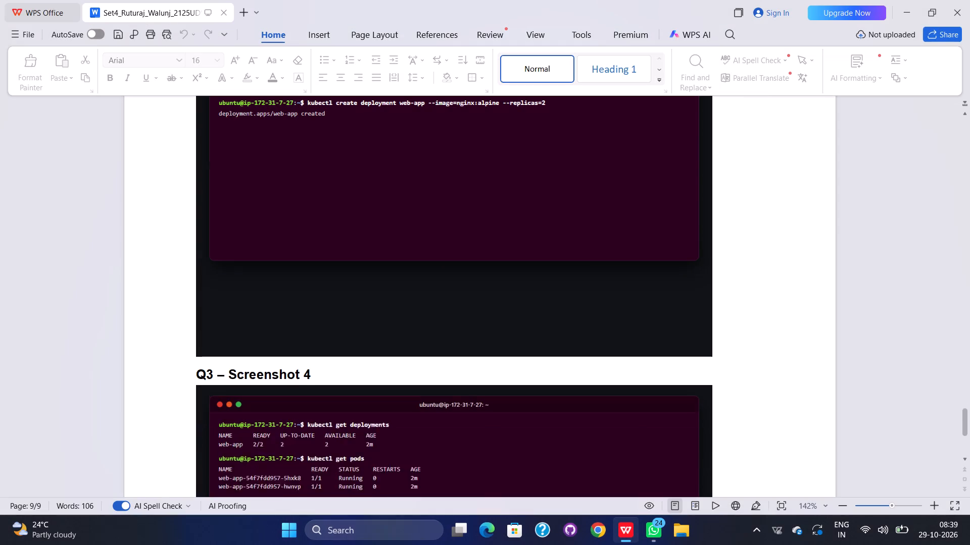
{"action": "scroll", "coordinate": [539, 294], "scroll_direction": "down", "scroll_amount": 4}
{"action": "key", "text": "Print"}
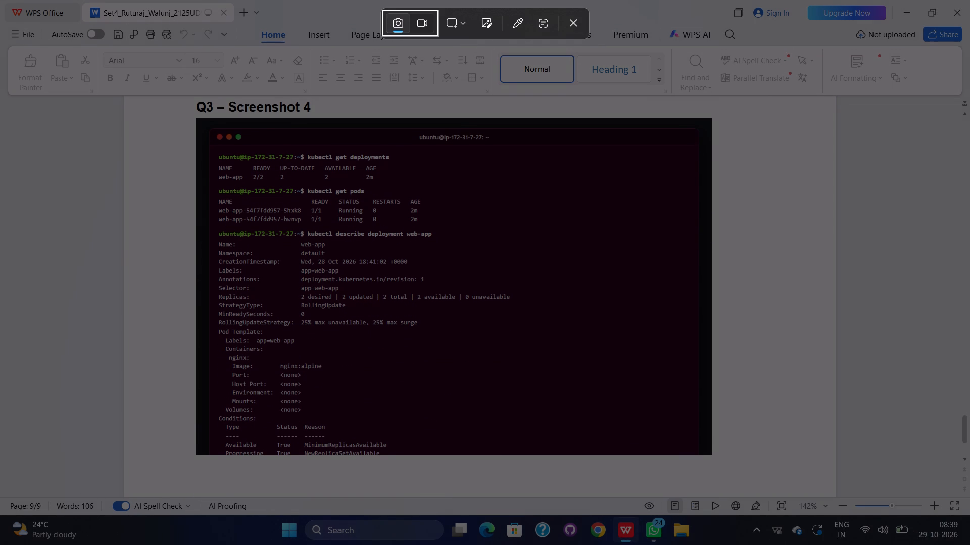
{"action": "left_click_drag", "start_coordinate": [196, 98], "coordinate": [713, 462]}
{"action": "scroll", "coordinate": [380, 263], "scroll_direction": "right", "scroll_amount": 2}
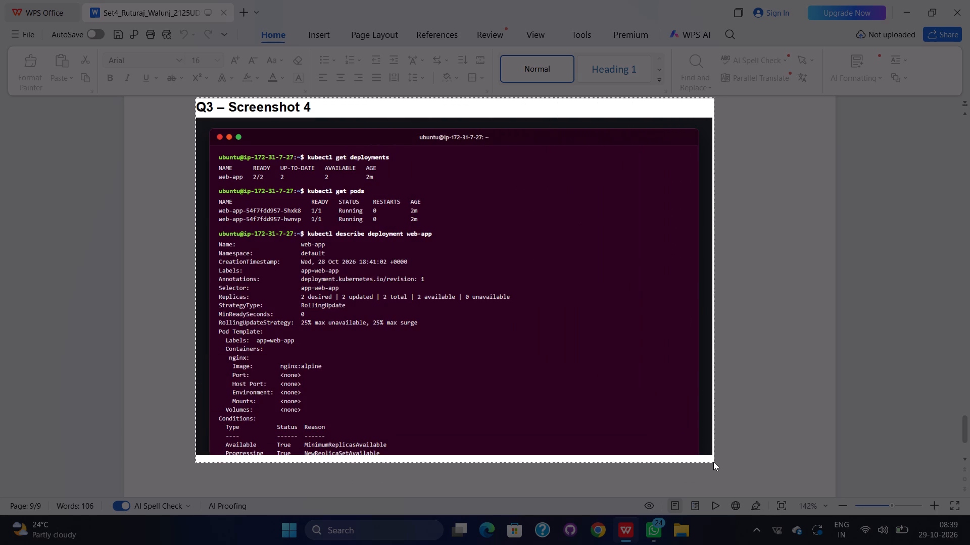
Finish the rectangular snip of "Q3 – Screenshot 4", trimming its lower edge to the bottom of the terminal image.
{"action": "left_click_drag", "start_coordinate": [713, 462], "coordinate": [713, 455]}
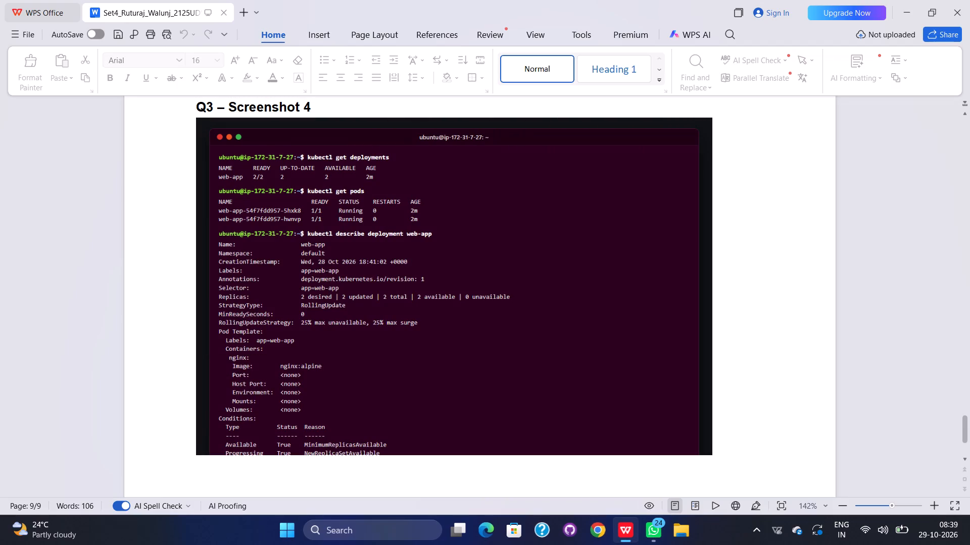
Close the Set4 document window after the last Q3 snip.
{"action": "scroll", "coordinate": [593, 360], "scroll_direction": "down", "scroll_amount": 9}
{"action": "scroll", "coordinate": [593, 360], "scroll_direction": "up", "scroll_amount": 9}
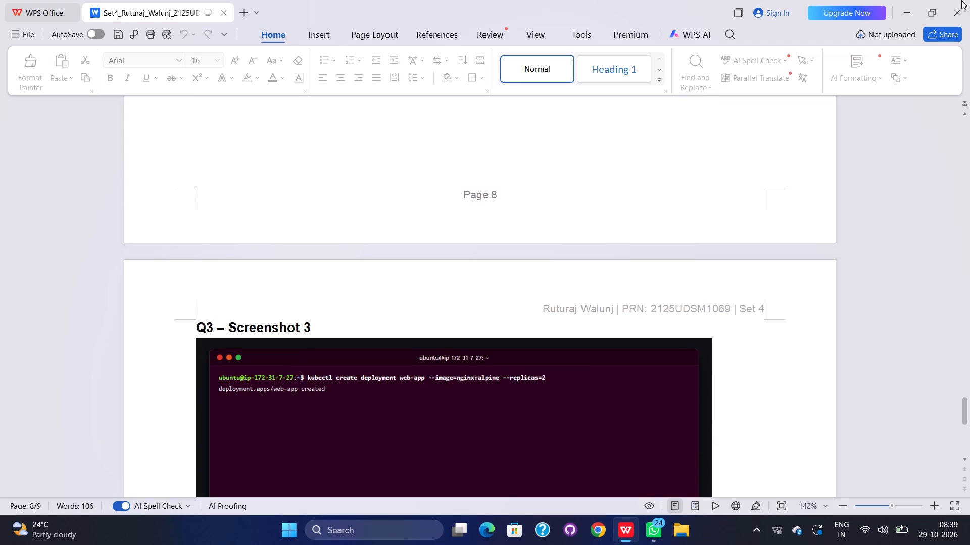
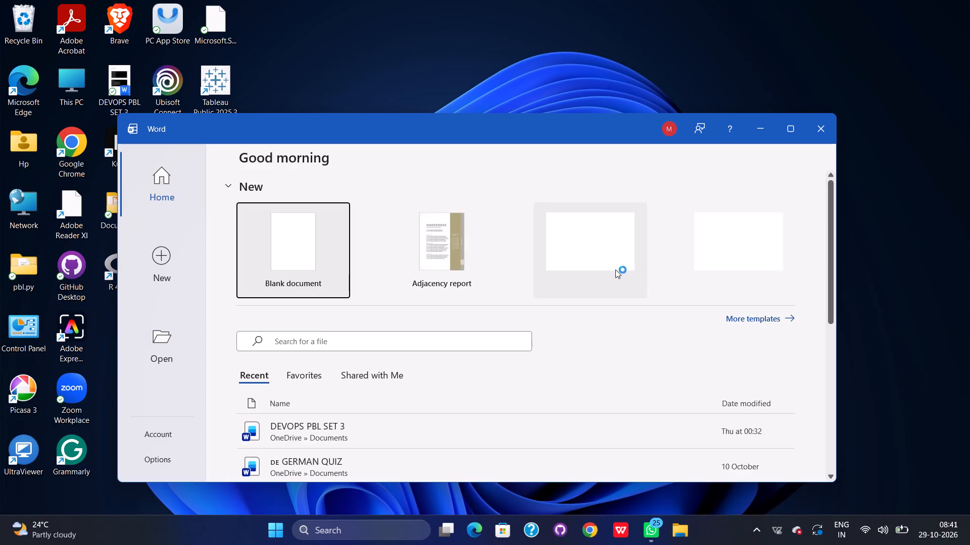
{"action": "left_click", "coordinate": [781, 119]}
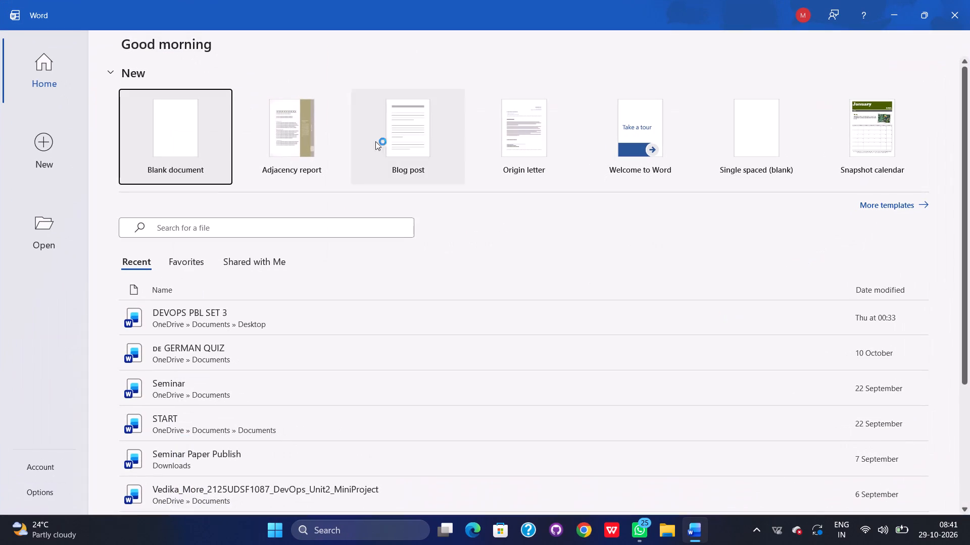
{"action": "left_click", "coordinate": [206, 117]}
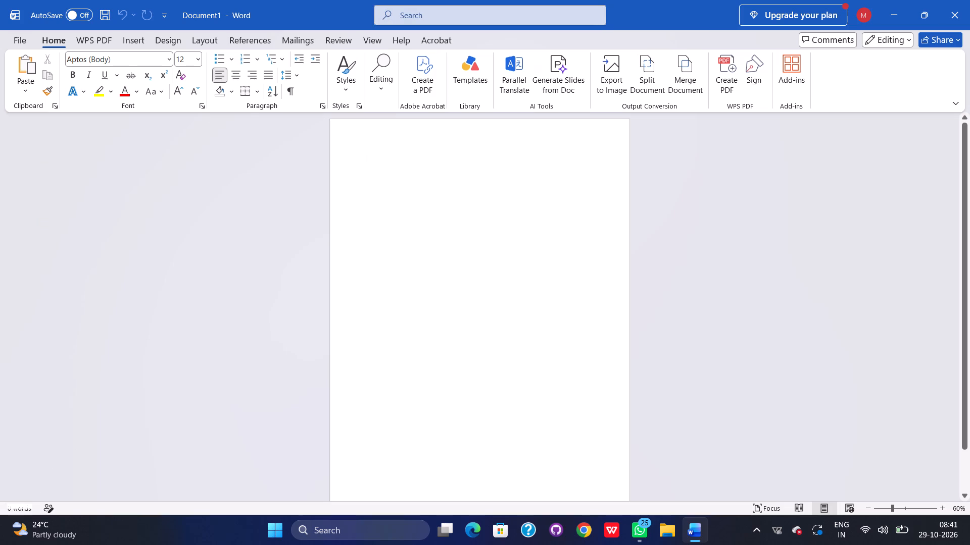
Enter the label "Name" on the first line of the blank document.
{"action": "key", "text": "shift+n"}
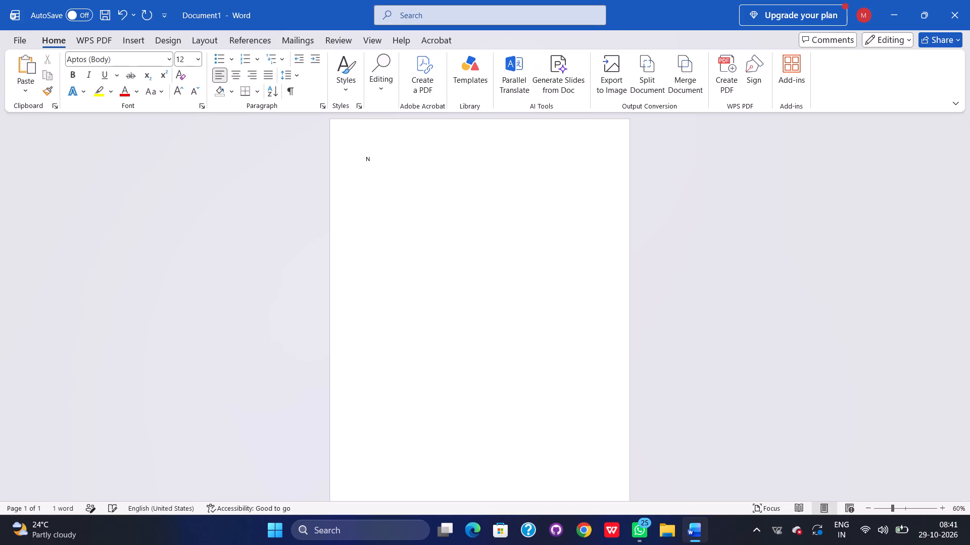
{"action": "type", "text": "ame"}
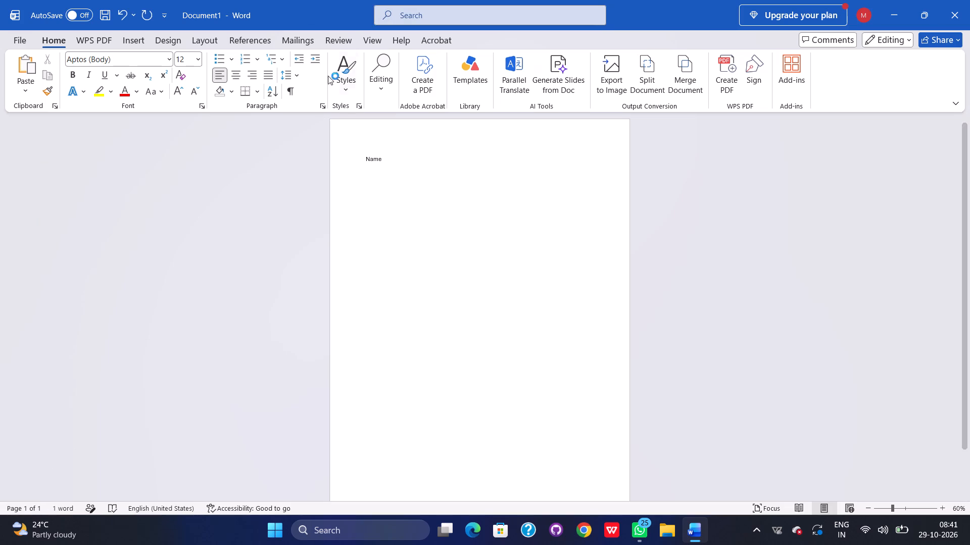
Complete the Name line of the new Word document with a hyphen and the student's full name.
{"action": "scroll", "coordinate": [420, 175], "scroll_direction": "up", "scroll_amount": 1}
{"action": "scroll", "coordinate": [393, 205], "scroll_direction": "up", "scroll_amount": 4, "text": "ctrl"}
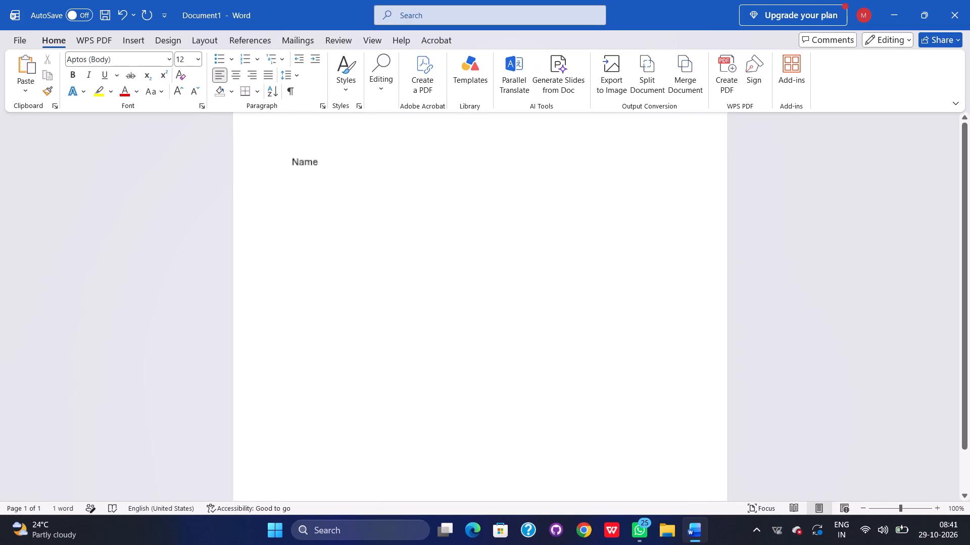
{"action": "scroll", "coordinate": [393, 205], "scroll_direction": "up", "scroll_amount": 5, "text": "ctrl"}
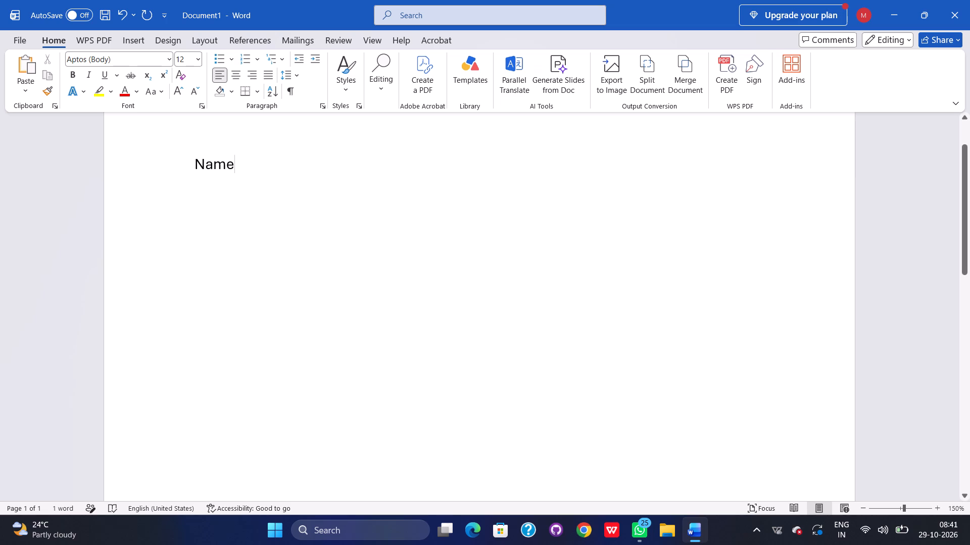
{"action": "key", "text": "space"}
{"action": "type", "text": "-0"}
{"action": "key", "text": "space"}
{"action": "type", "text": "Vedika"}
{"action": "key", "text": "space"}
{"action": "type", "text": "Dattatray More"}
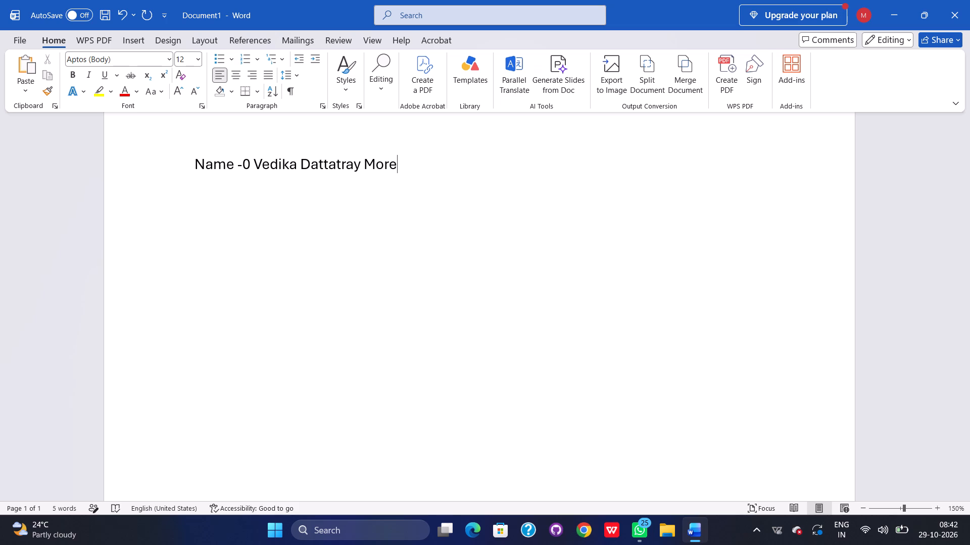
Remove the stray 0 after the hyphen in the Name line.
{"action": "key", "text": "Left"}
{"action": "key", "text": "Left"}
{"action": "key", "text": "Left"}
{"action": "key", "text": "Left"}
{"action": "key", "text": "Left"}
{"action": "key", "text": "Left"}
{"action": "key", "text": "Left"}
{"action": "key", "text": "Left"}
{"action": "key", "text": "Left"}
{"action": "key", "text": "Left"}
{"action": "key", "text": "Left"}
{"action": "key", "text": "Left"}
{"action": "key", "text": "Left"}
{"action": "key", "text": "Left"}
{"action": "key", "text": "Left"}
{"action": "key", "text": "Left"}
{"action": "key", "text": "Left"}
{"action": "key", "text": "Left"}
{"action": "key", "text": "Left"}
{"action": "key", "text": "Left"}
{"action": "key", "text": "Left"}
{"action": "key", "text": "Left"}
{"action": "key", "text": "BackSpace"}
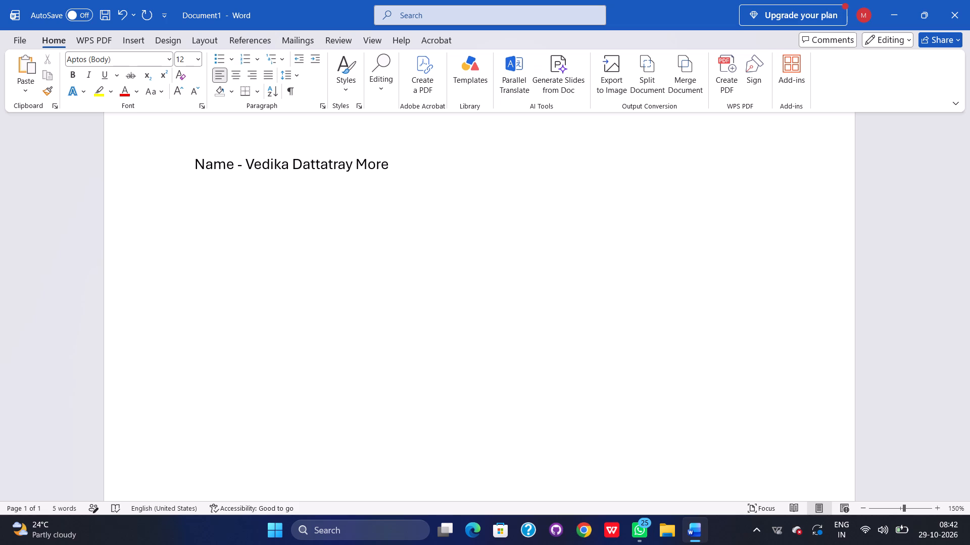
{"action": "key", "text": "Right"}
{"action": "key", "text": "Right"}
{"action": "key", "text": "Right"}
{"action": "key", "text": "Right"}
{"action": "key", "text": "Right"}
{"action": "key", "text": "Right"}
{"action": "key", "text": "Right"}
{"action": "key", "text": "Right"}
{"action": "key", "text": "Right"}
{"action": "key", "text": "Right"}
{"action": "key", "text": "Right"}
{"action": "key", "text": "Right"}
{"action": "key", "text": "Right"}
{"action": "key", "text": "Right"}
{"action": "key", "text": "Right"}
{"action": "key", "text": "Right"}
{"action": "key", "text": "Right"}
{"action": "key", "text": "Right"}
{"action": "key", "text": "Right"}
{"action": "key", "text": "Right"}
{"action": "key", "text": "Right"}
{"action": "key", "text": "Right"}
Add a "Prn" line with the student's registration number below the name, followed by a new empty line.
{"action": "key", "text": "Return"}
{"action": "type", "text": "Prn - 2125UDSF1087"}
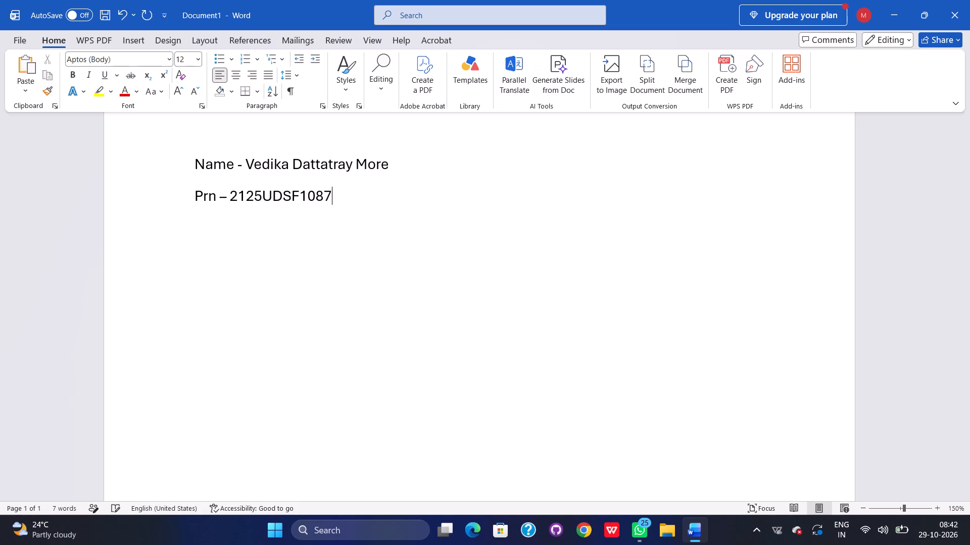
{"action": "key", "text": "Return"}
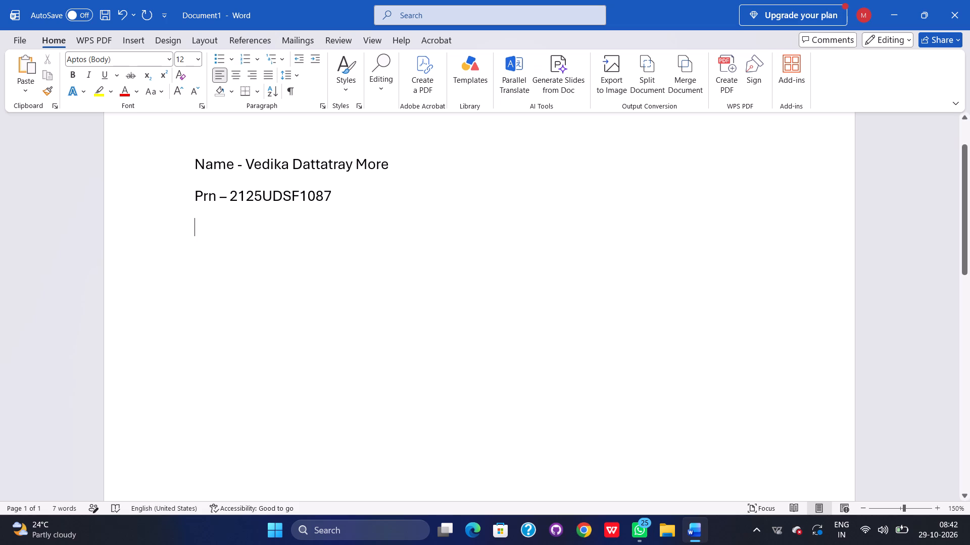
Open the Screenshots folder in File Explorer and go to the newest captures.
{"action": "left_click", "coordinate": [673, 527]}
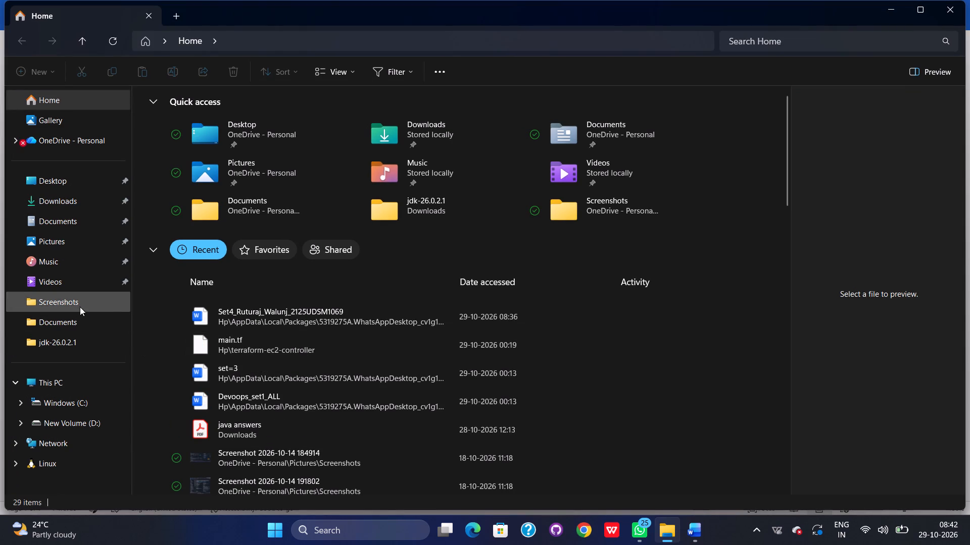
{"action": "left_click", "coordinate": [79, 306]}
{"action": "scroll", "coordinate": [549, 357], "scroll_direction": "down", "scroll_amount": 4}
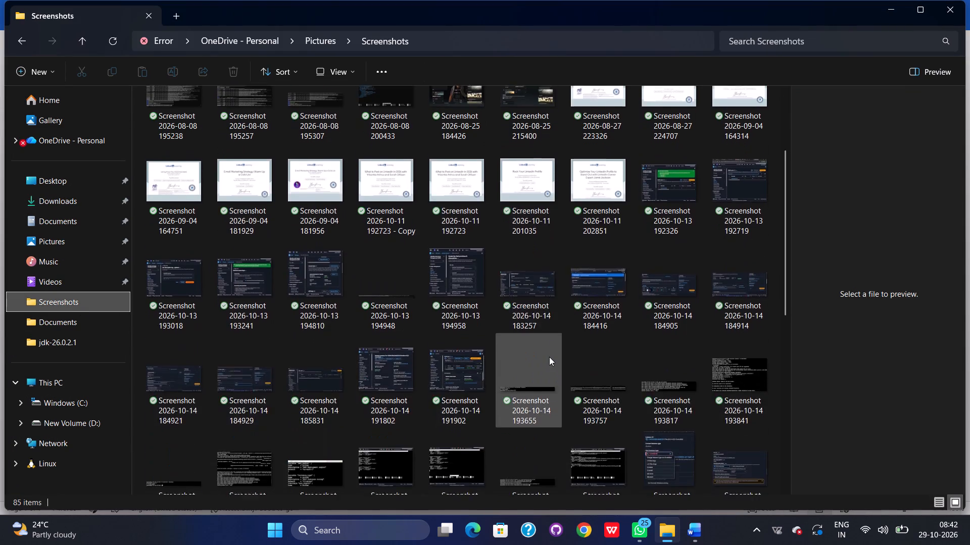
{"action": "scroll", "coordinate": [549, 357], "scroll_direction": "down", "scroll_amount": 5}
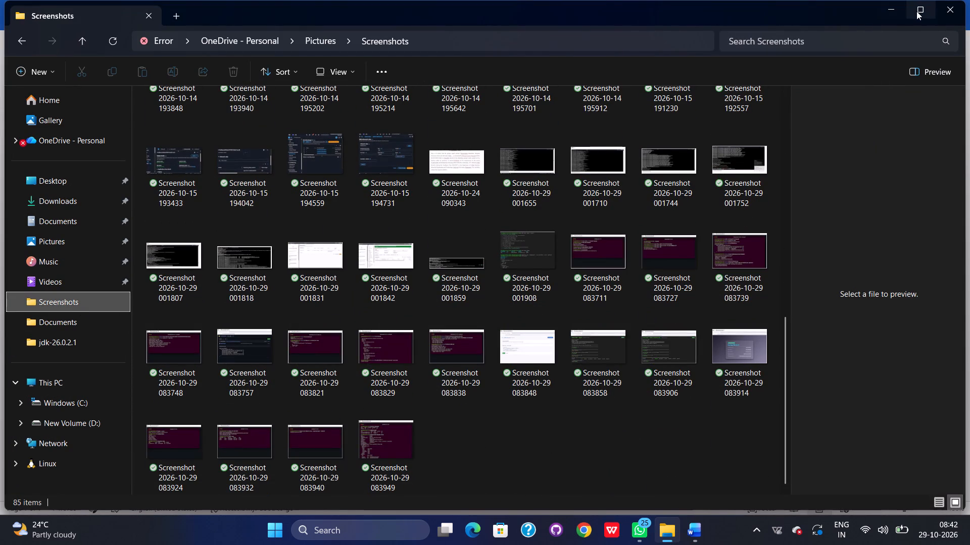
Arrange the Word document and the Screenshots folder side by side, giving the document the wider share.
{"action": "left_click", "coordinate": [853, 70]}
{"action": "left_click", "coordinate": [857, 59]}
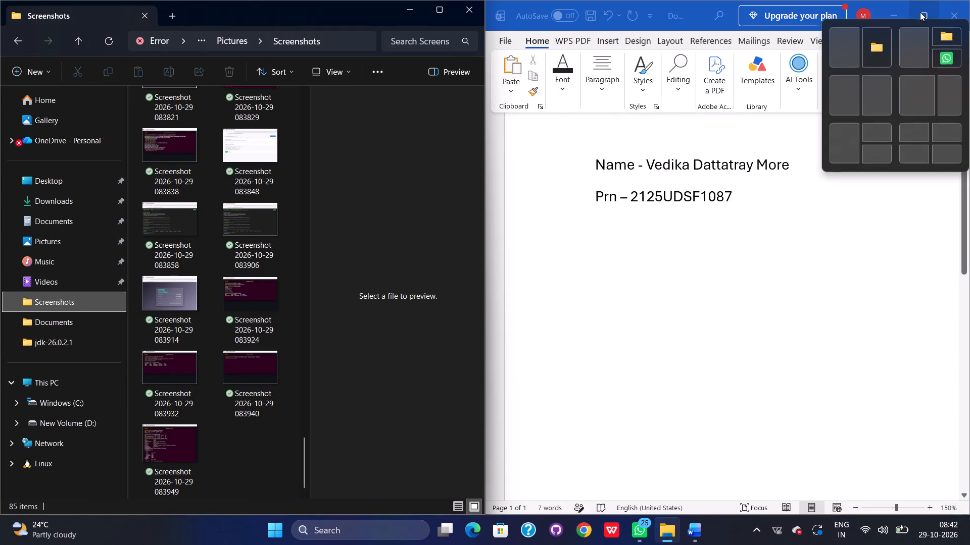
{"action": "left_click", "coordinate": [879, 44]}
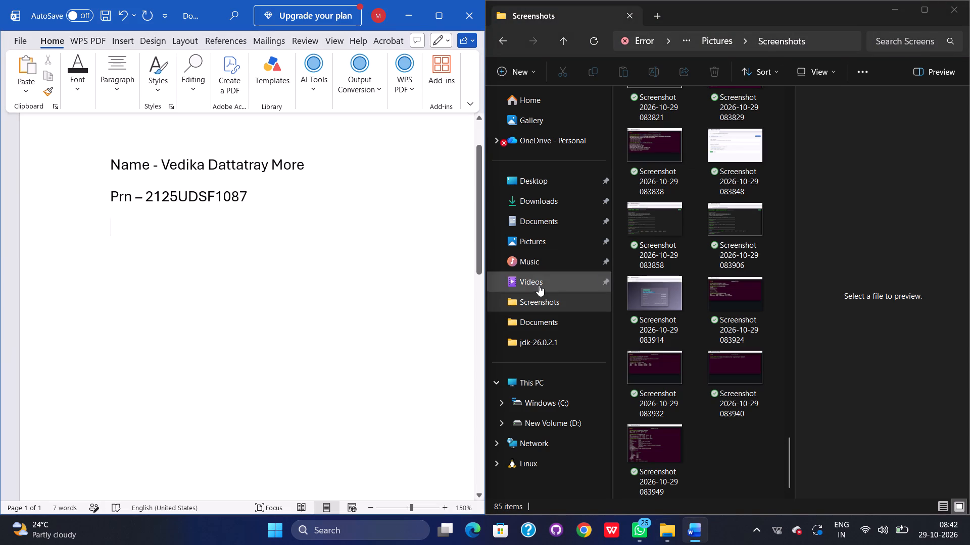
{"action": "left_click_drag", "start_coordinate": [486, 321], "coordinate": [586, 321]}
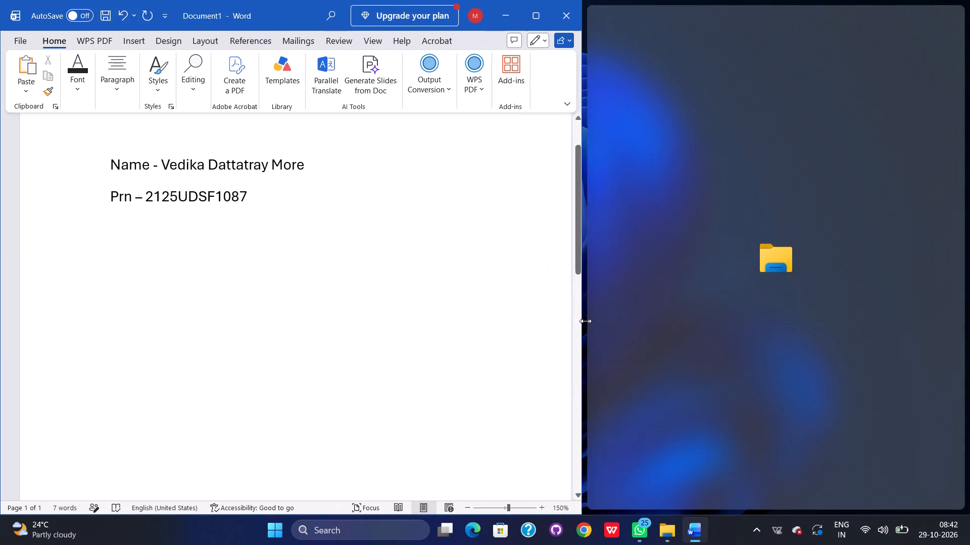
{"action": "left_click_drag", "start_coordinate": [586, 321], "coordinate": [614, 321]}
Look through the Screenshots folder for the lab snips dated 2026-10-29.
{"action": "scroll", "coordinate": [836, 333], "scroll_direction": "down", "scroll_amount": 1}
{"action": "scroll", "coordinate": [836, 333], "scroll_direction": "up", "scroll_amount": 1}
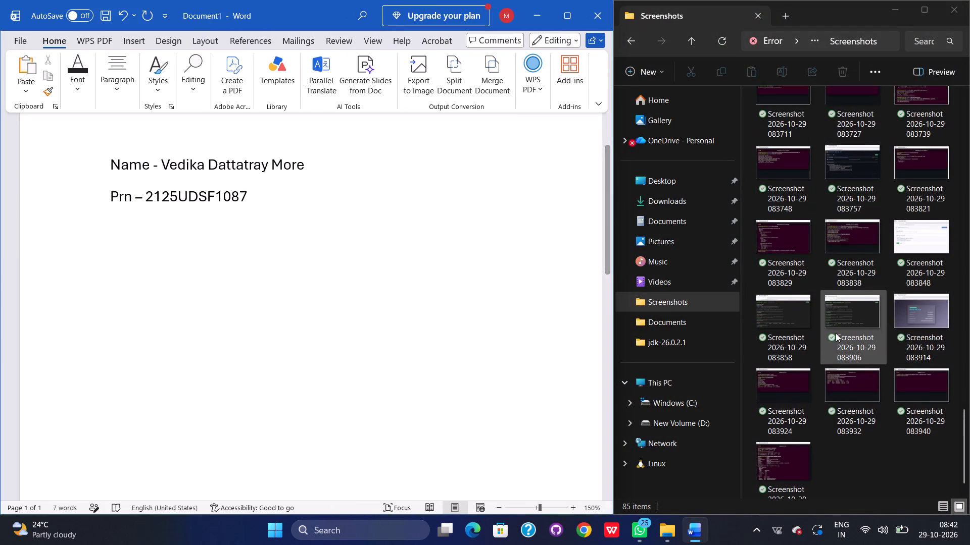
{"action": "scroll", "coordinate": [836, 333], "scroll_direction": "up", "scroll_amount": 1}
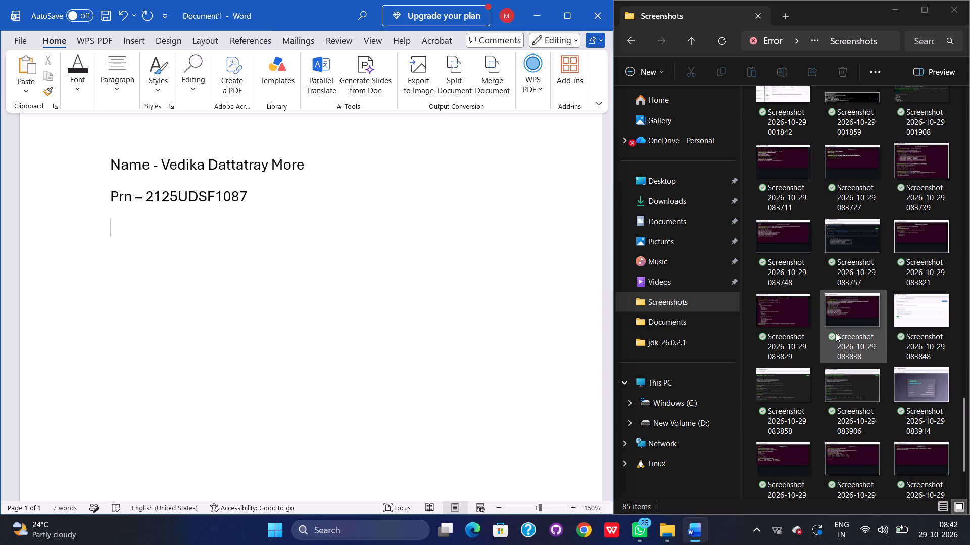
{"action": "scroll", "coordinate": [857, 319], "scroll_direction": "down", "scroll_amount": 1}
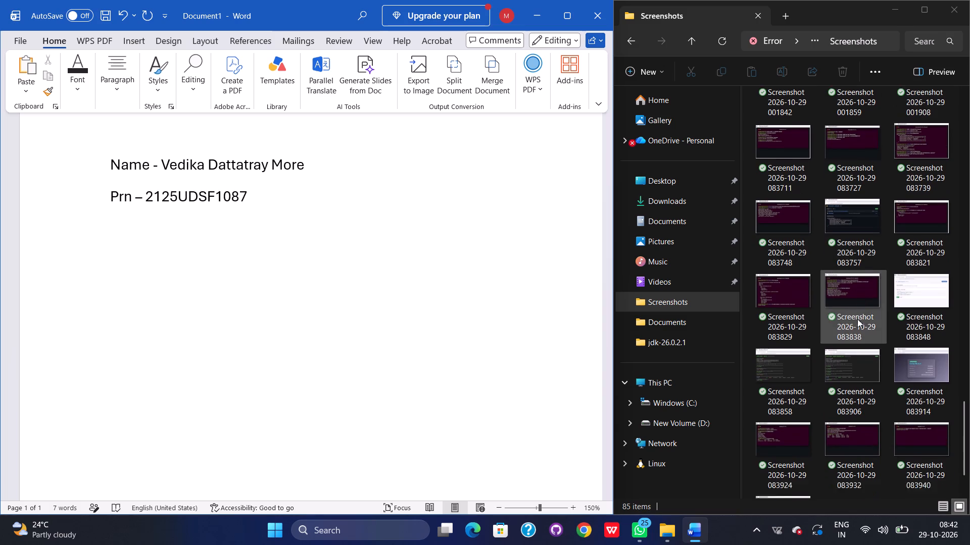
{"action": "scroll", "coordinate": [857, 319], "scroll_direction": "down", "scroll_amount": 1}
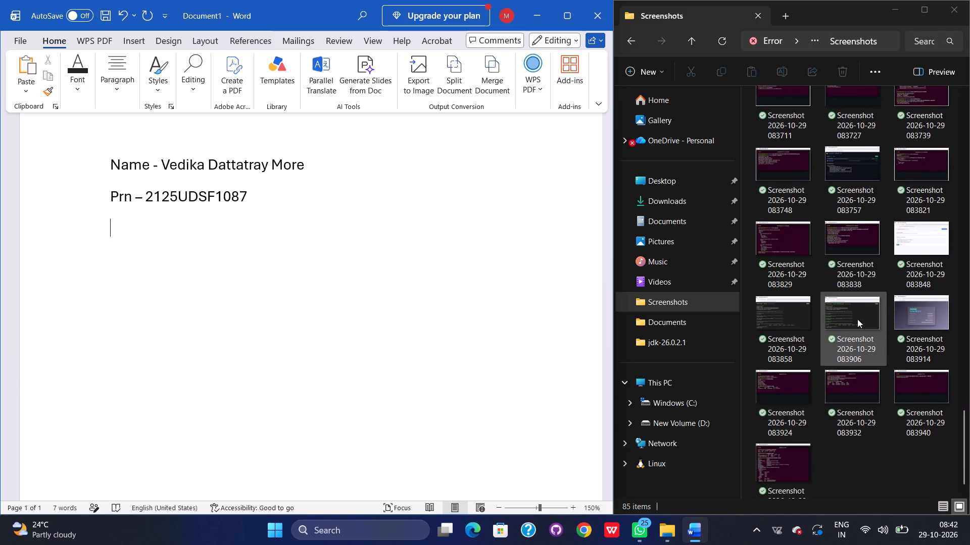
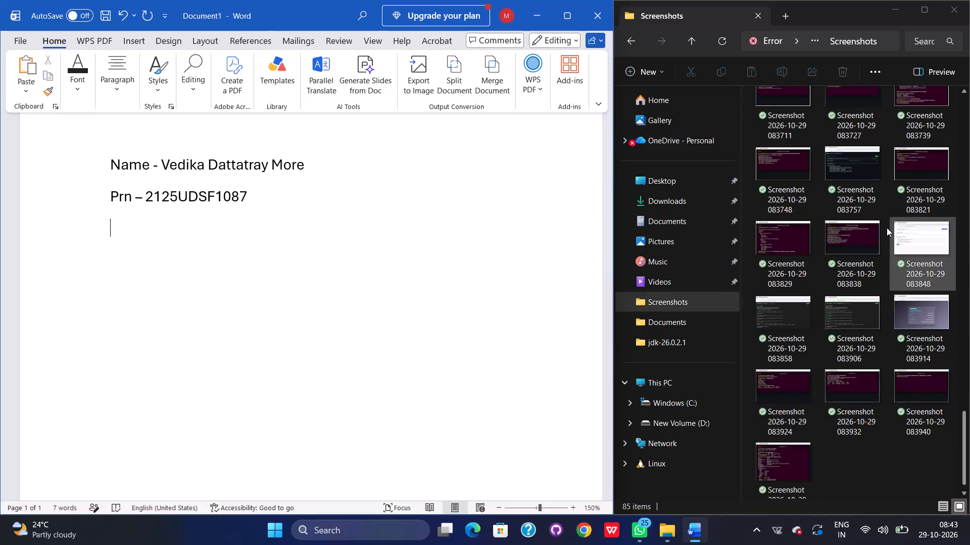
{"action": "scroll", "coordinate": [886, 227], "scroll_direction": "up", "scroll_amount": 2}
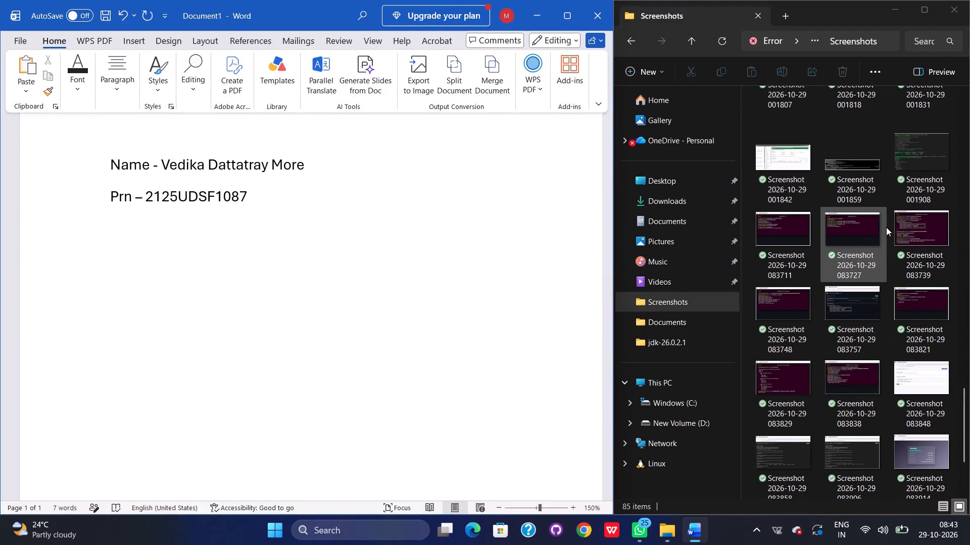
{"action": "right_click", "coordinate": [871, 229]}
{"action": "right_click", "coordinate": [871, 229]}
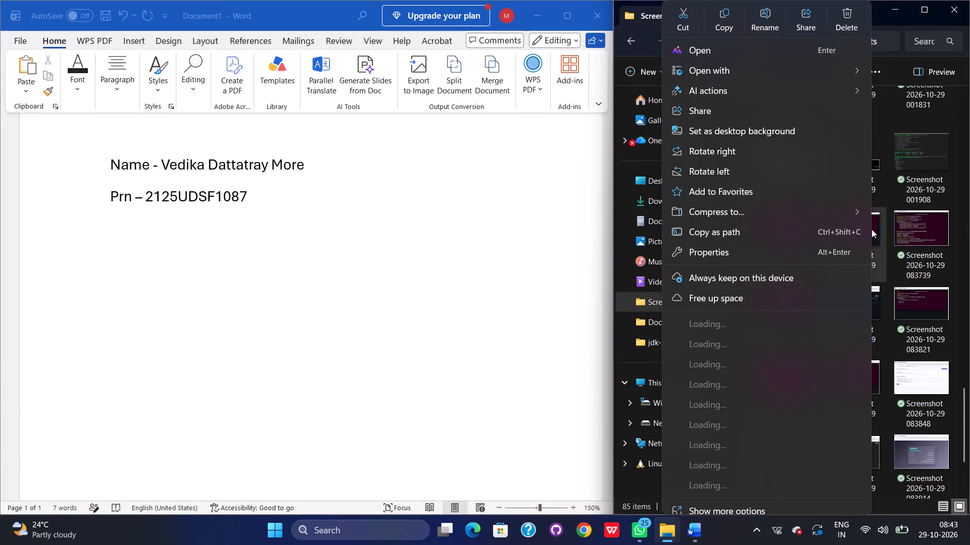
{"action": "left_click", "coordinate": [901, 229]}
{"action": "right_click", "coordinate": [855, 233]}
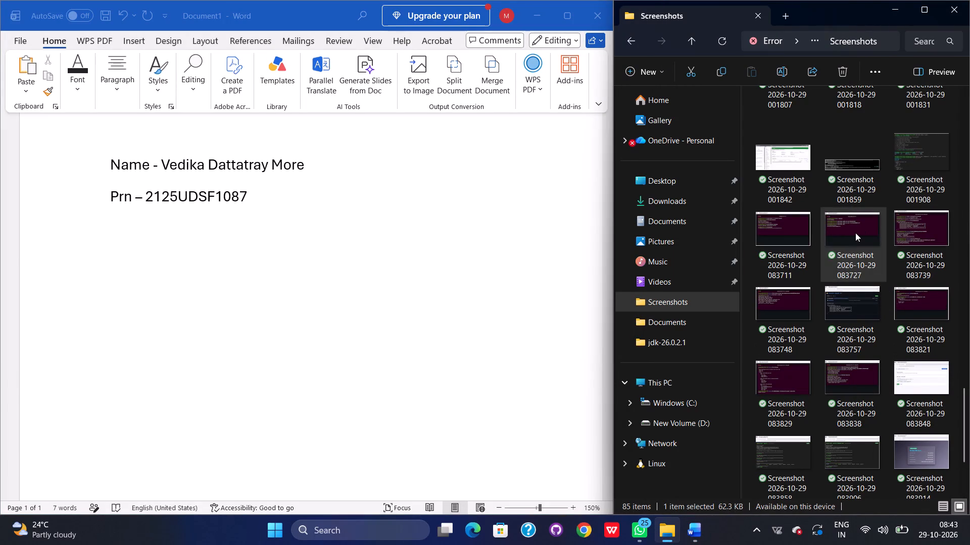
{"action": "left_click", "coordinate": [871, 180]}
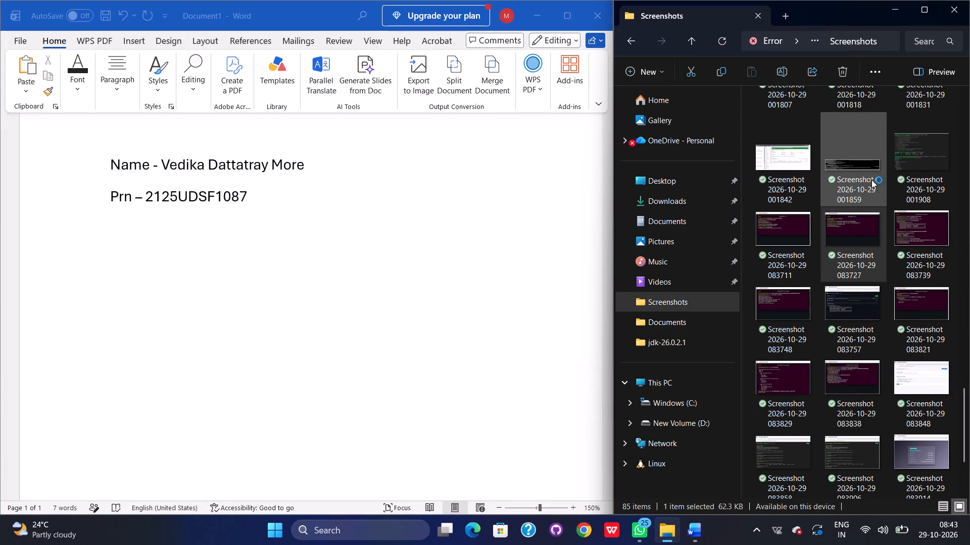
{"action": "double_click", "coordinate": [855, 220]}
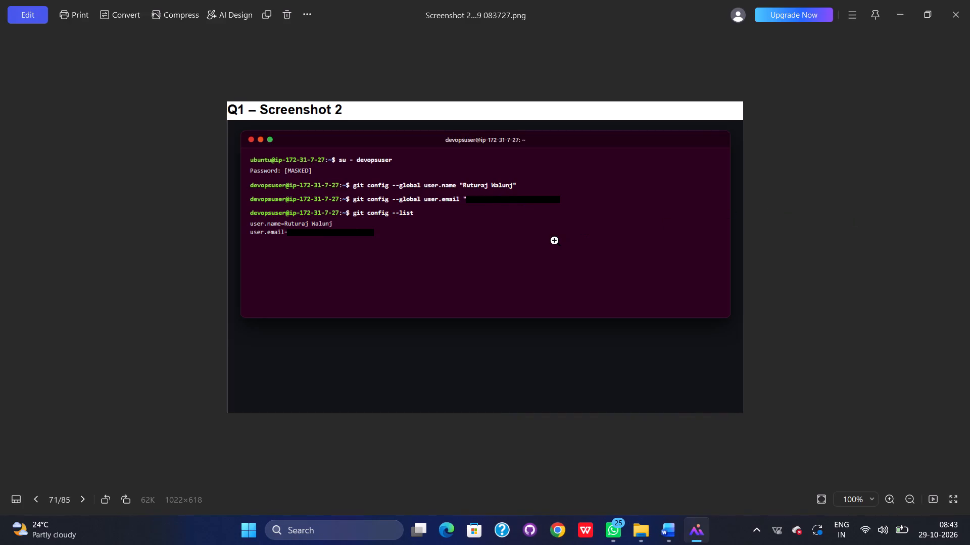
{"action": "key", "text": "Left"}
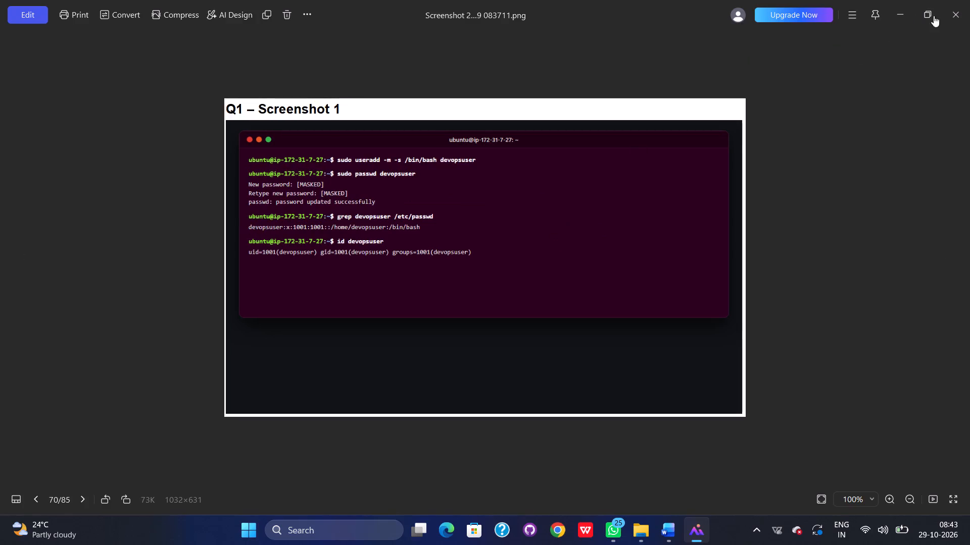
{"action": "left_click", "coordinate": [960, 16]}
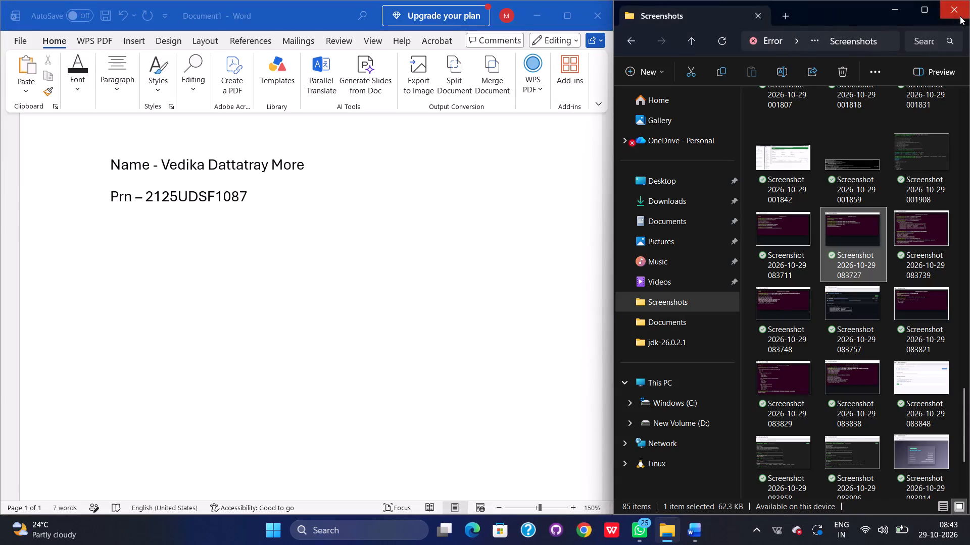
{"action": "left_click", "coordinate": [782, 248]}
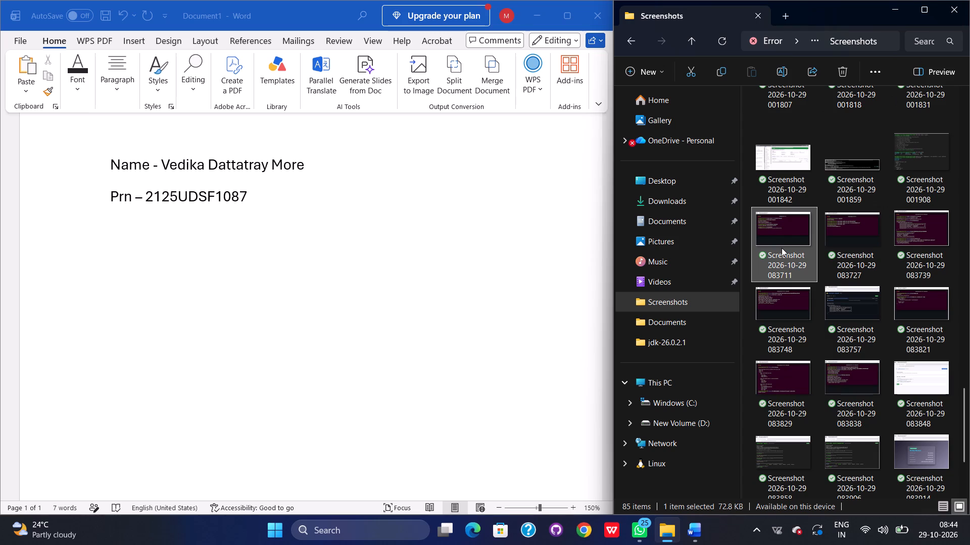
{"action": "right_click", "coordinate": [782, 248]}
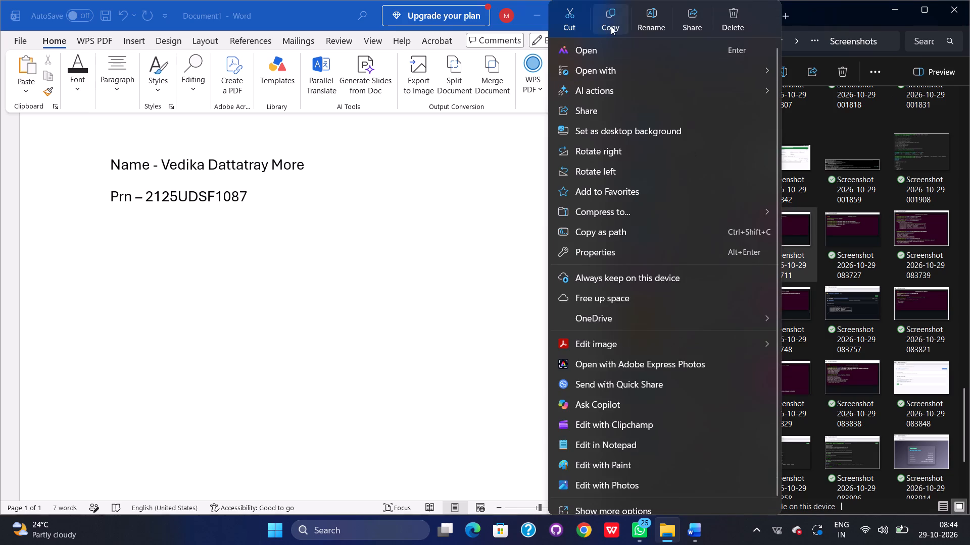
{"action": "left_click", "coordinate": [611, 26]}
{"action": "left_click", "coordinate": [142, 267]}
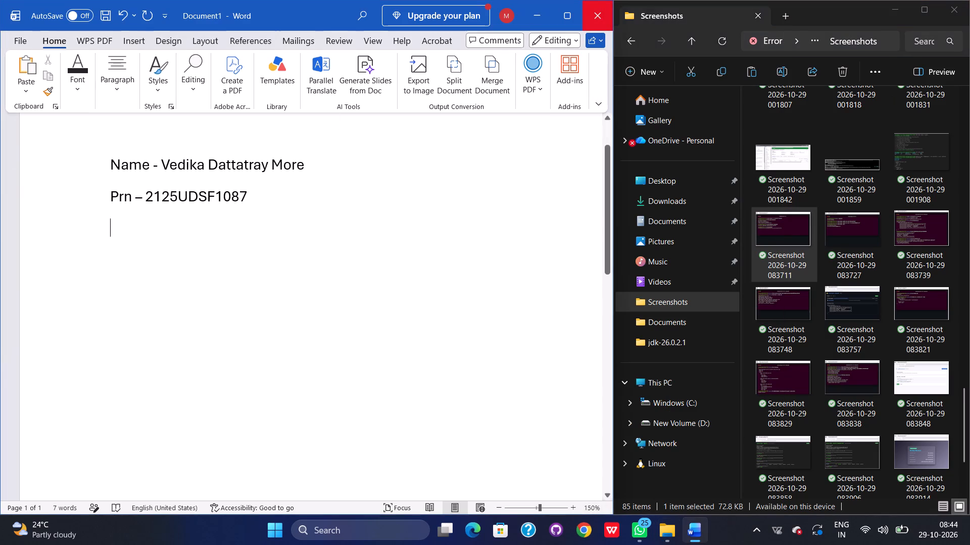
{"action": "key", "text": "Return"}
{"action": "key", "text": "ctrl+v"}
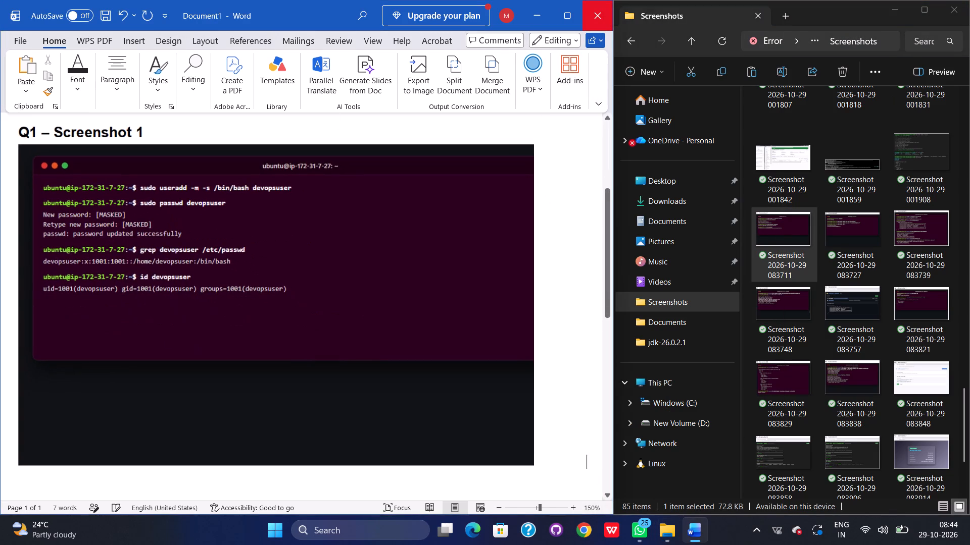
Add the label "Q1.)" on the empty line between the Prn line and the pasted image.
{"action": "scroll", "coordinate": [166, 258], "scroll_direction": "up", "scroll_amount": 1}
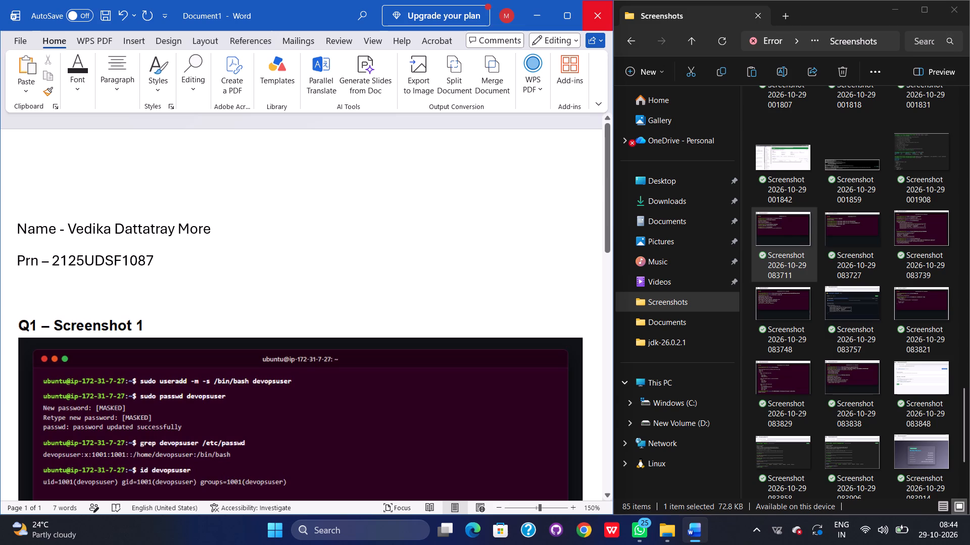
{"action": "left_click", "coordinate": [104, 286]}
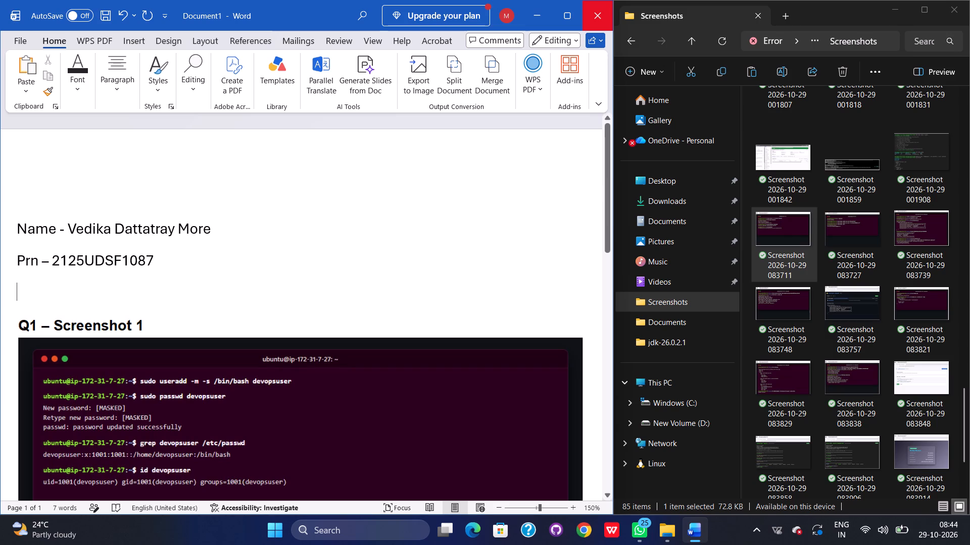
{"action": "type", "text": "Q1"}
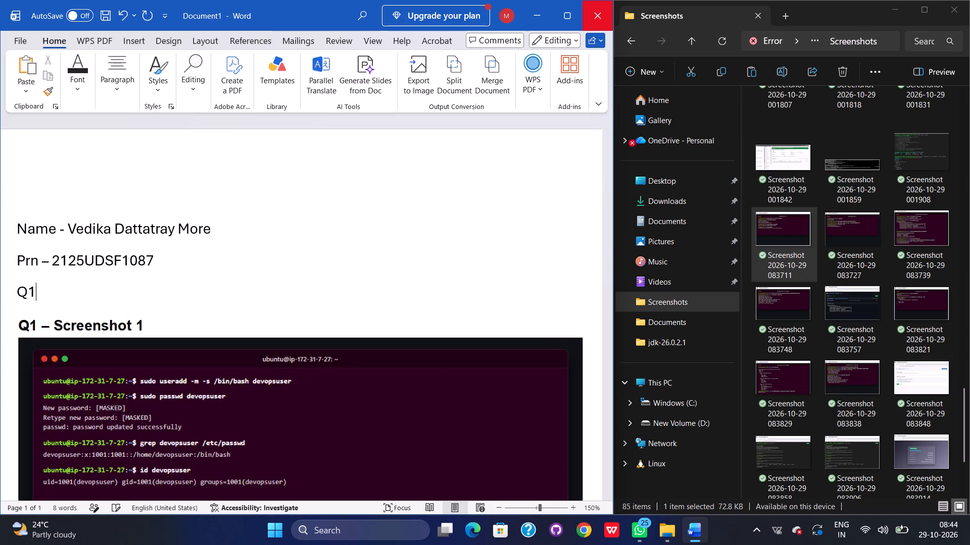
{"action": "key", "text": "period"}
{"action": "key", "text": "shift+parenright"}
{"action": "scroll", "coordinate": [160, 287], "scroll_direction": "down", "scroll_amount": 2}
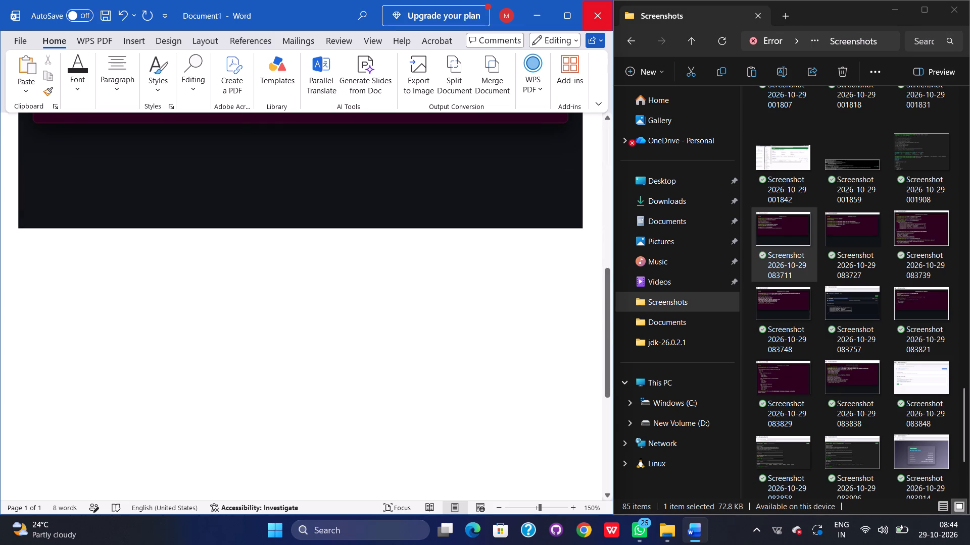
{"action": "scroll", "coordinate": [396, 244], "scroll_direction": "up", "scroll_amount": 1}
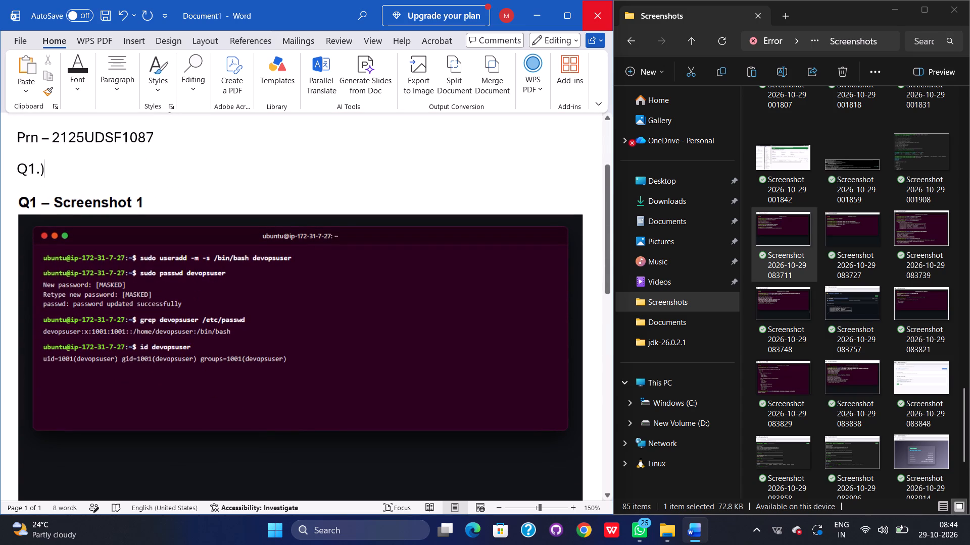
{"action": "scroll", "coordinate": [429, 265], "scroll_direction": "down", "scroll_amount": 2}
{"action": "left_click", "coordinate": [591, 221]}
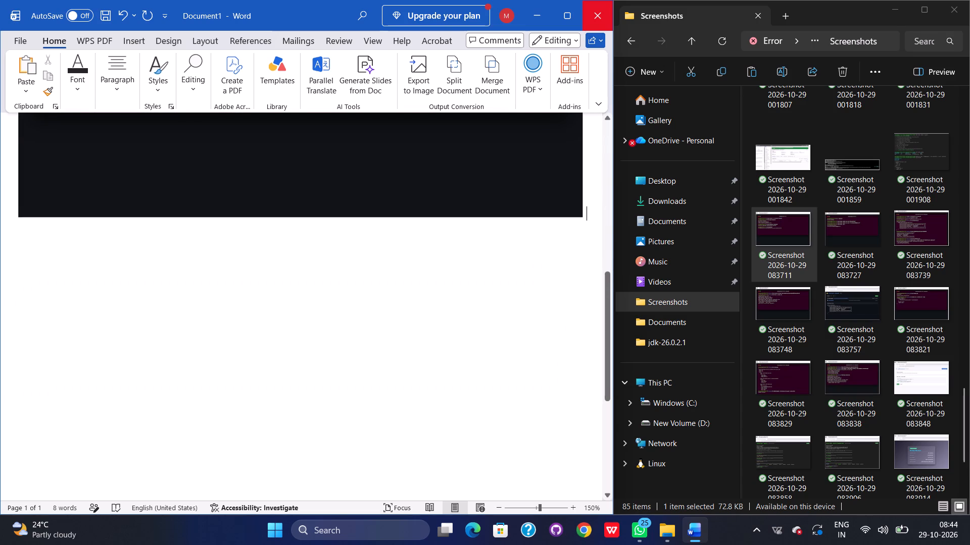
{"action": "key", "text": "Return"}
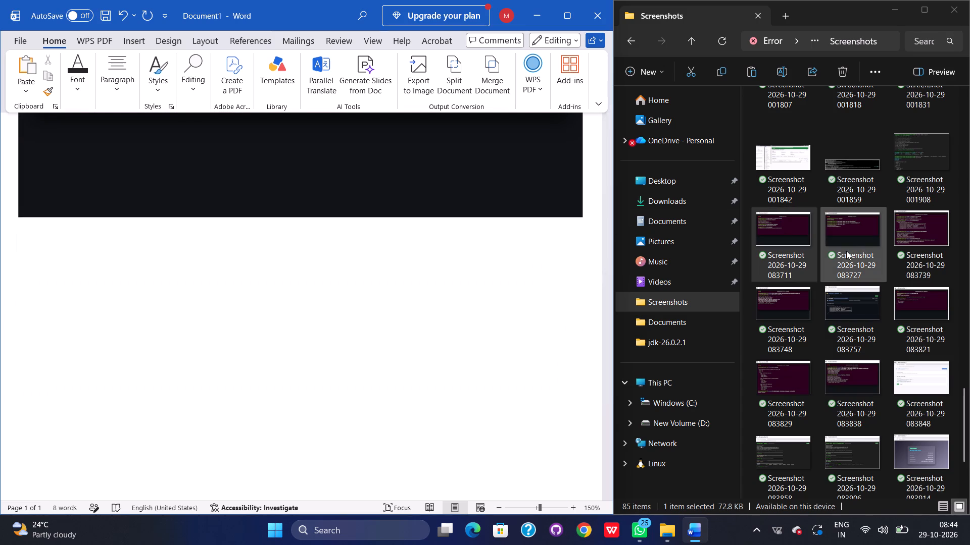
{"action": "right_click", "coordinate": [846, 251]}
{"action": "left_click", "coordinate": [673, 23]}
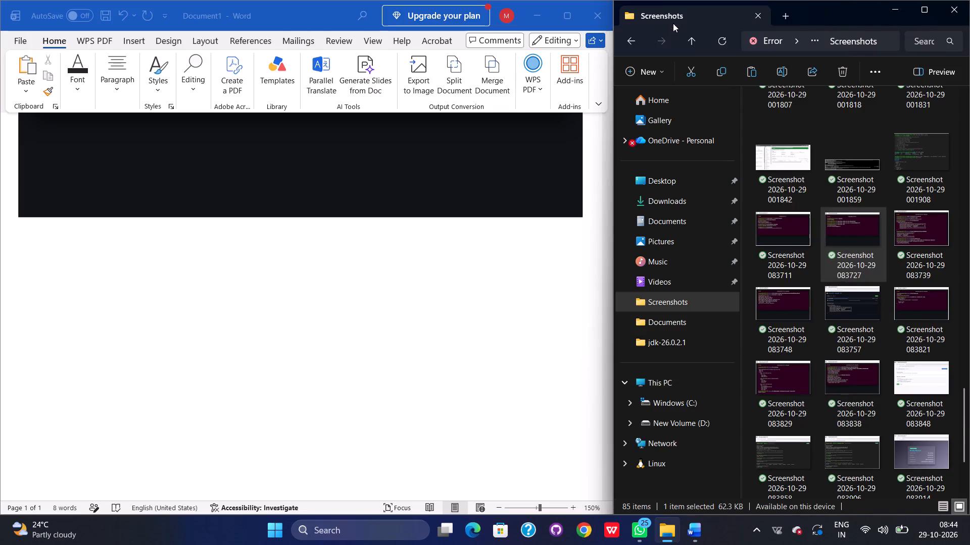
{"action": "left_click", "coordinate": [279, 274]}
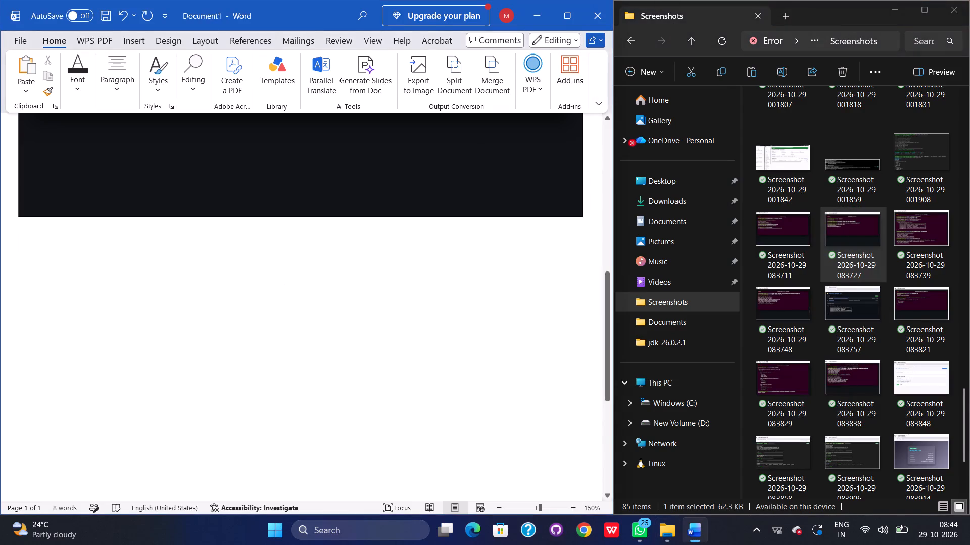
{"action": "key", "text": "ctrl+v"}
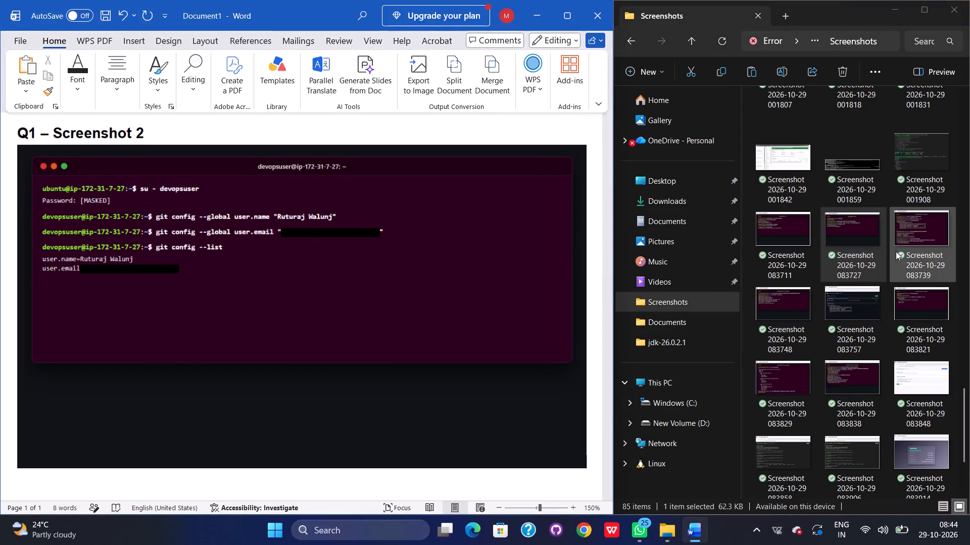
{"action": "right_click", "coordinate": [911, 240]}
{"action": "left_click", "coordinate": [732, 28]}
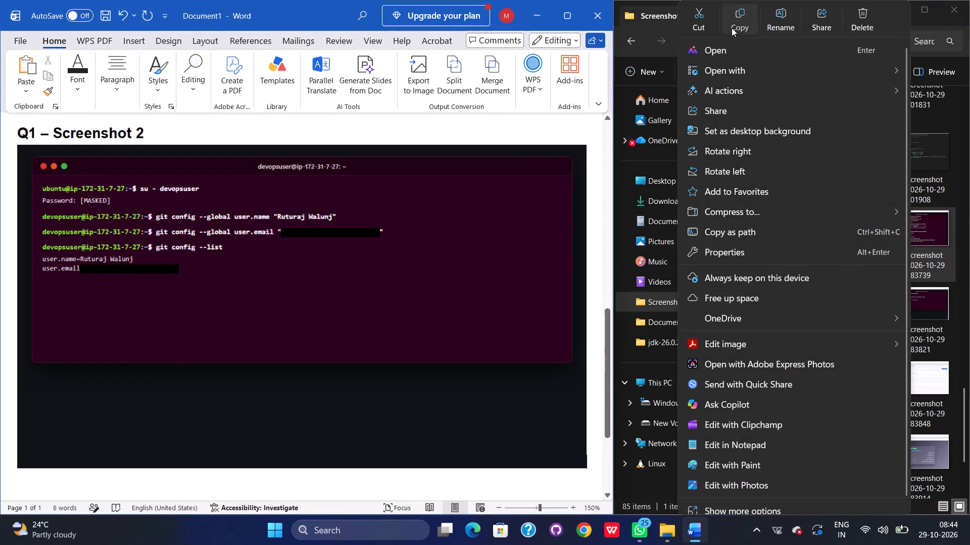
{"action": "scroll", "coordinate": [450, 263], "scroll_direction": "down", "scroll_amount": 10}
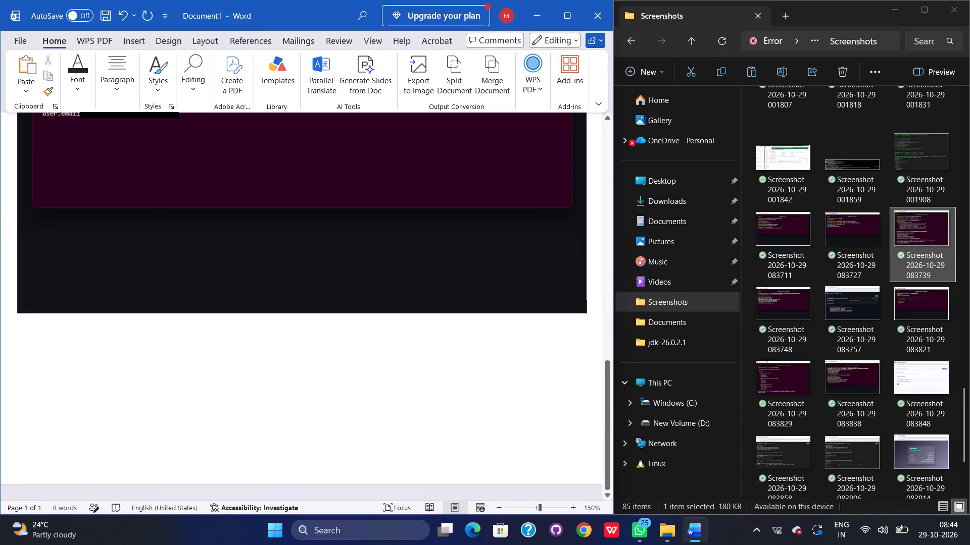
{"action": "scroll", "coordinate": [450, 263], "scroll_direction": "down", "scroll_amount": 6}
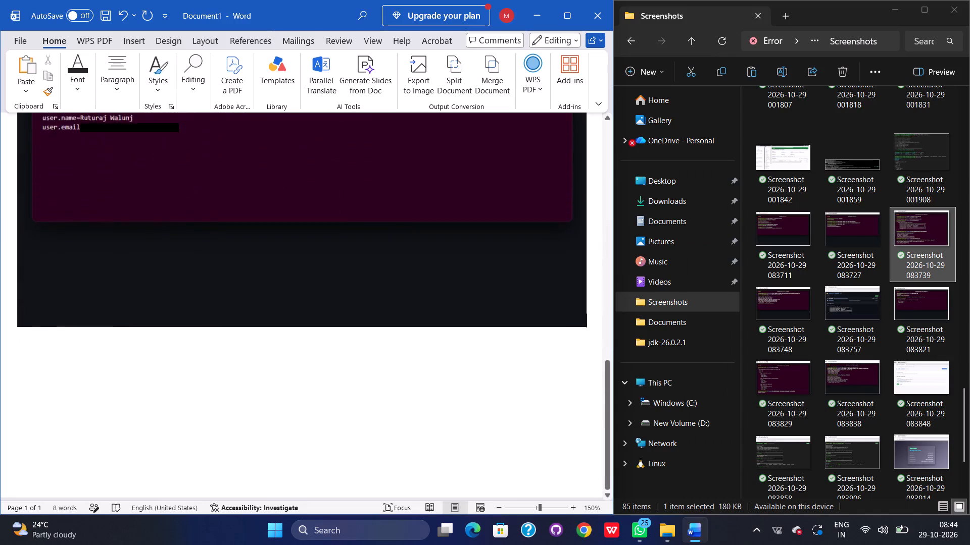
{"action": "scroll", "coordinate": [450, 263], "scroll_direction": "down", "scroll_amount": 3}
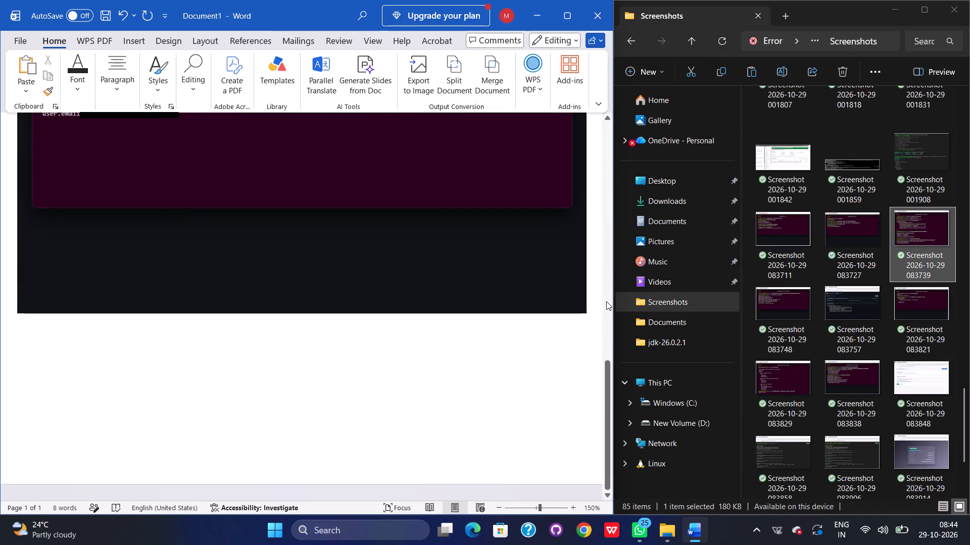
{"action": "key", "text": "Return"}
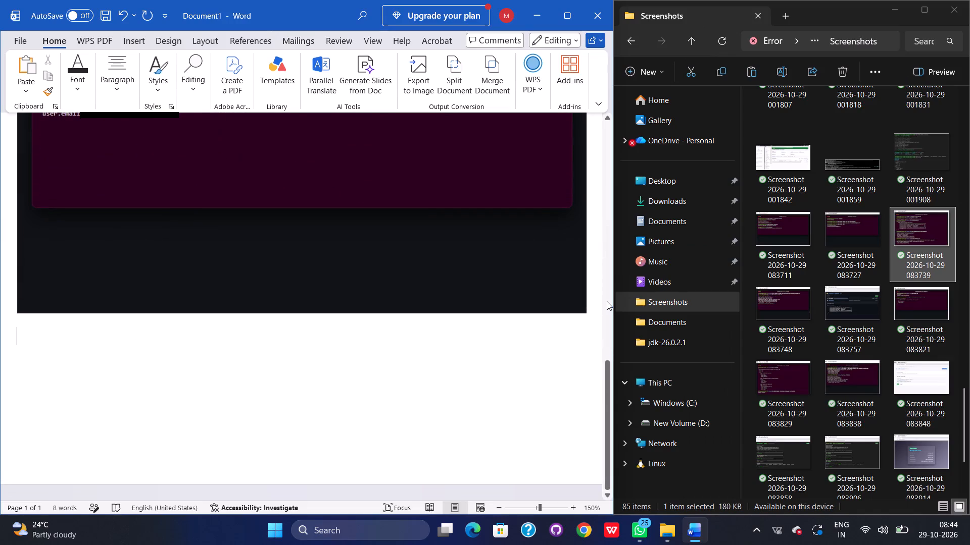
{"action": "key", "text": "ctrl+v"}
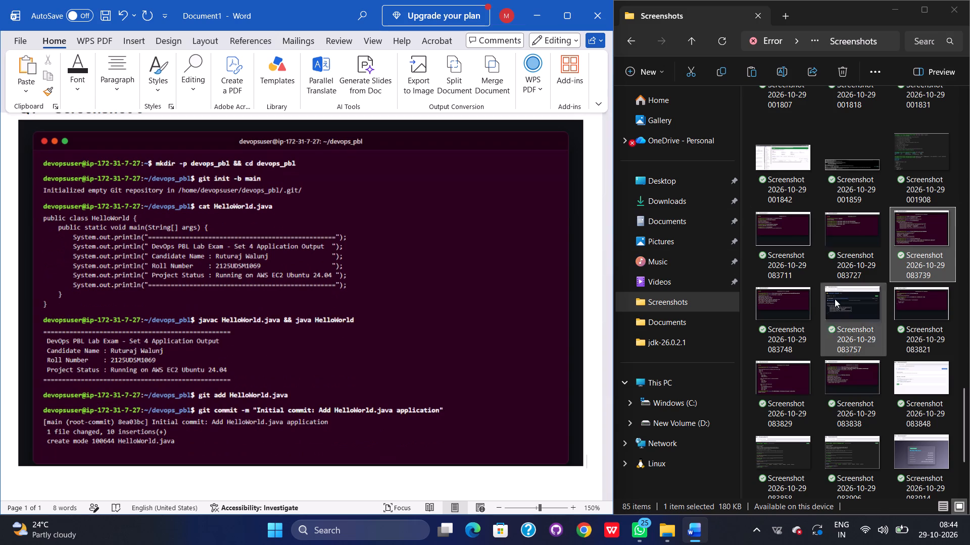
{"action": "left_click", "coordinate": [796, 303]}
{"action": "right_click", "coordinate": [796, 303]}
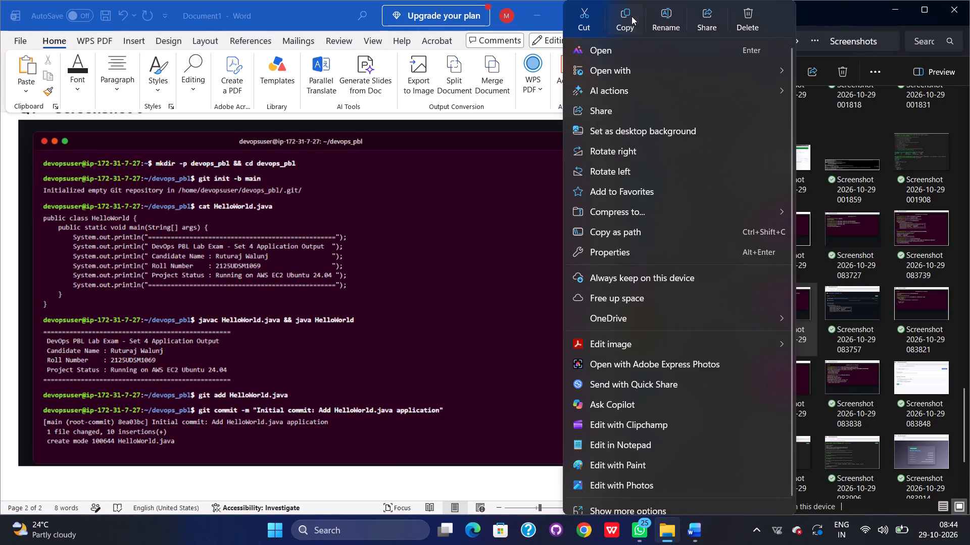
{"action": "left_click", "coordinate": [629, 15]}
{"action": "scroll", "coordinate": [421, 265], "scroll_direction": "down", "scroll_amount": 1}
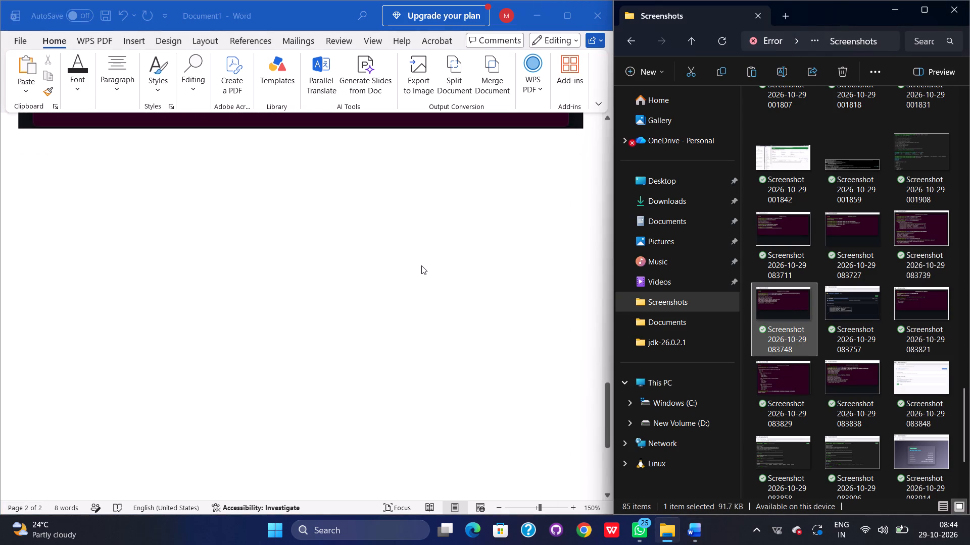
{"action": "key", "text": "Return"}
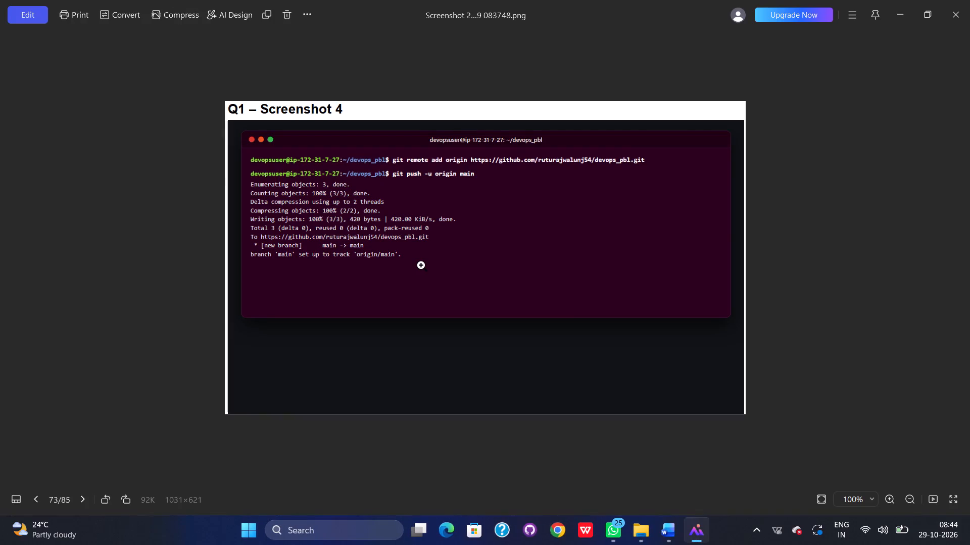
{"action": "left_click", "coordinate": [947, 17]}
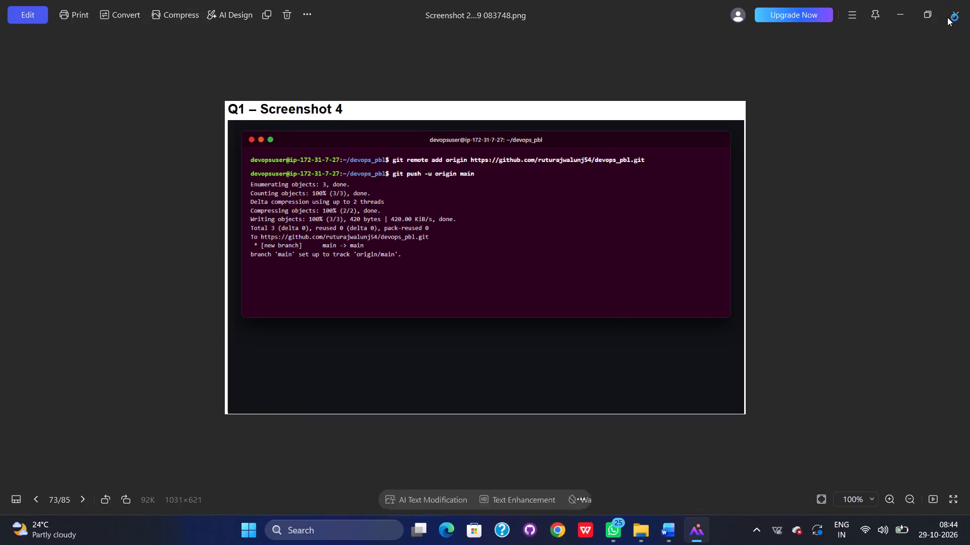
{"action": "scroll", "coordinate": [520, 313], "scroll_direction": "up", "scroll_amount": 2}
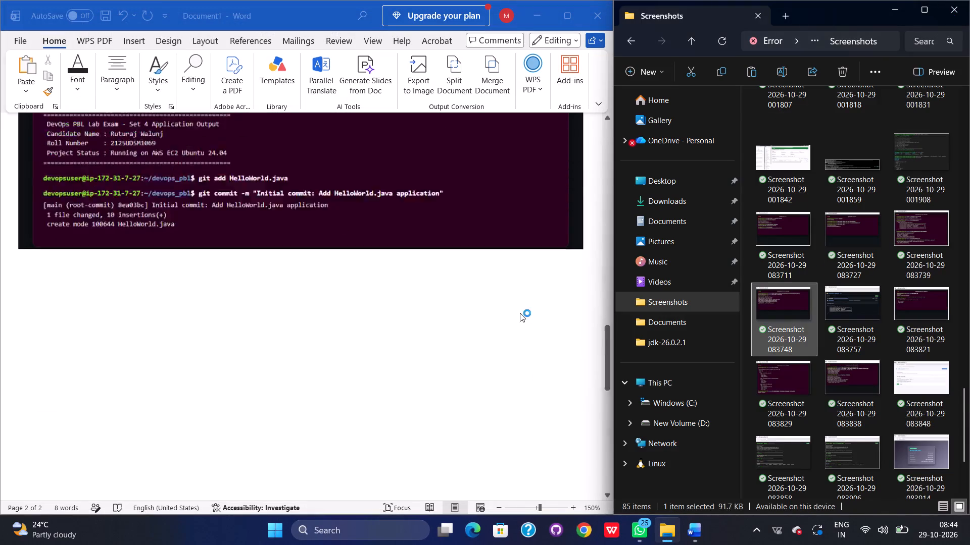
{"action": "scroll", "coordinate": [520, 313], "scroll_direction": "up", "scroll_amount": 3}
{"action": "scroll", "coordinate": [520, 313], "scroll_direction": "down", "scroll_amount": 1}
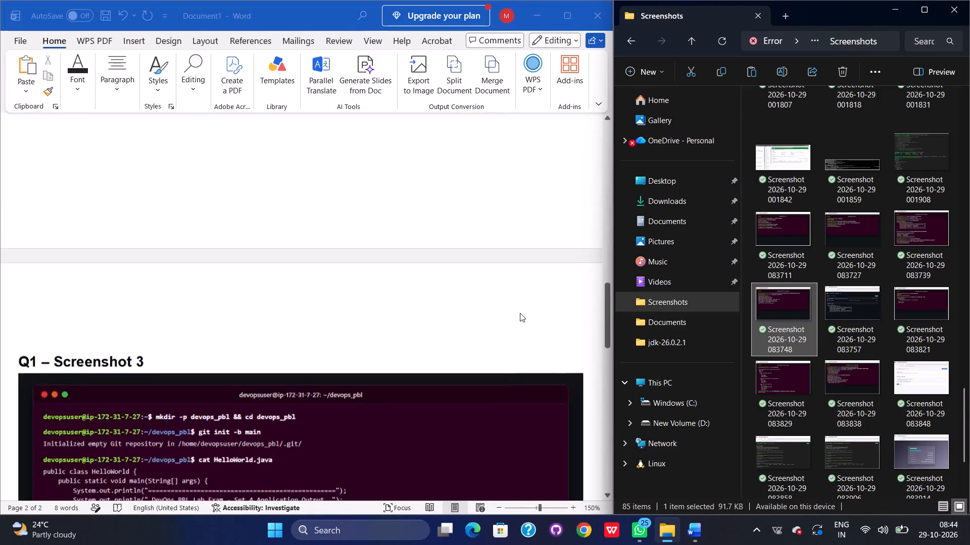
{"action": "scroll", "coordinate": [520, 313], "scroll_direction": "down", "scroll_amount": 1}
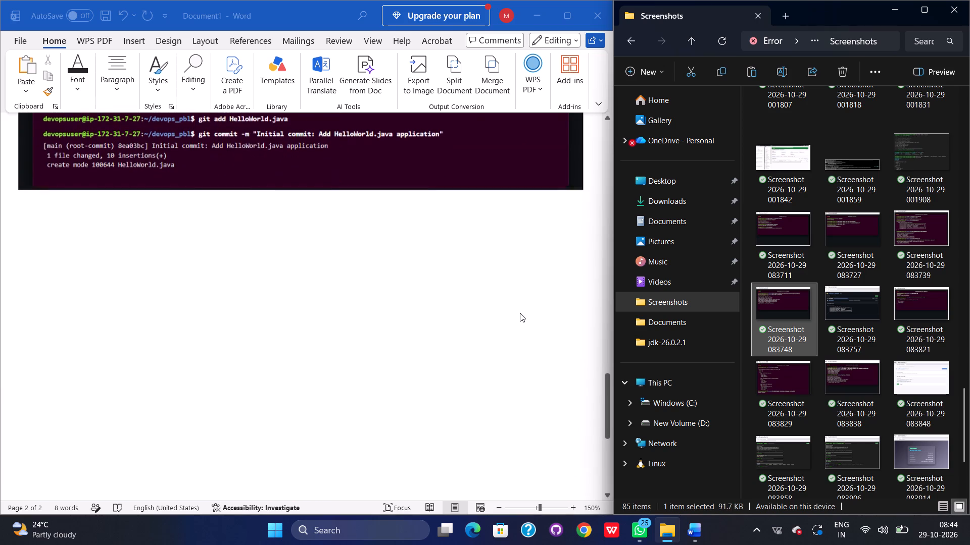
{"action": "scroll", "coordinate": [520, 313], "scroll_direction": "down", "scroll_amount": 1}
{"action": "right_click", "coordinate": [794, 292]}
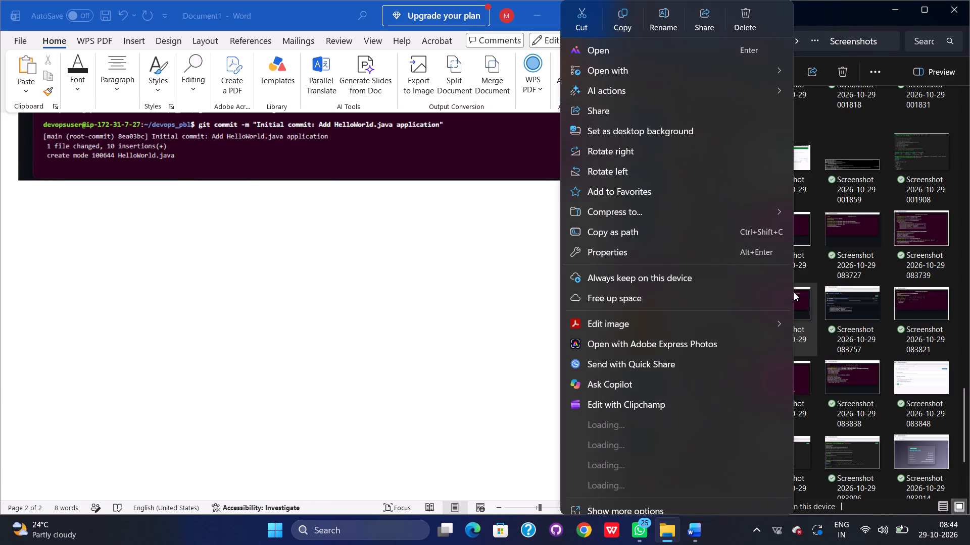
{"action": "left_click", "coordinate": [611, 23]}
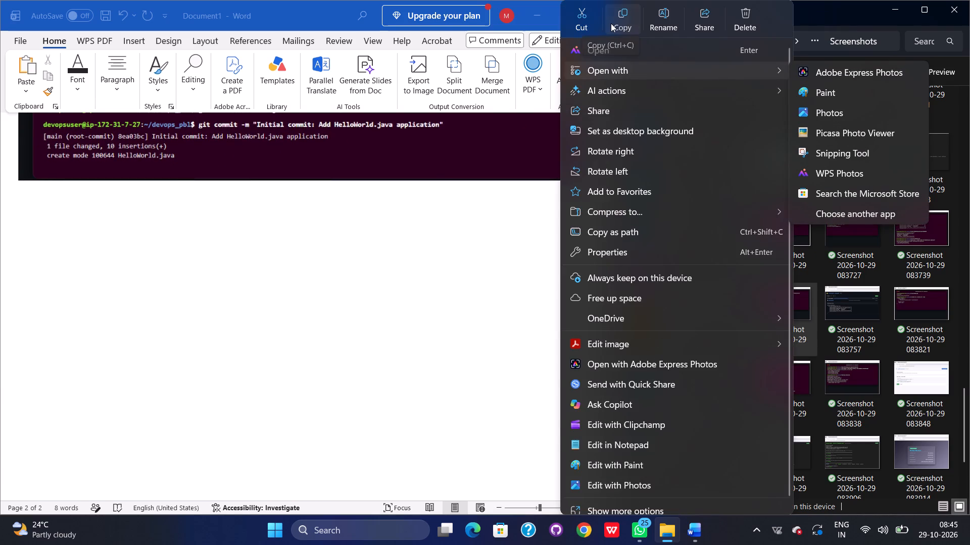
{"action": "left_click", "coordinate": [590, 174]}
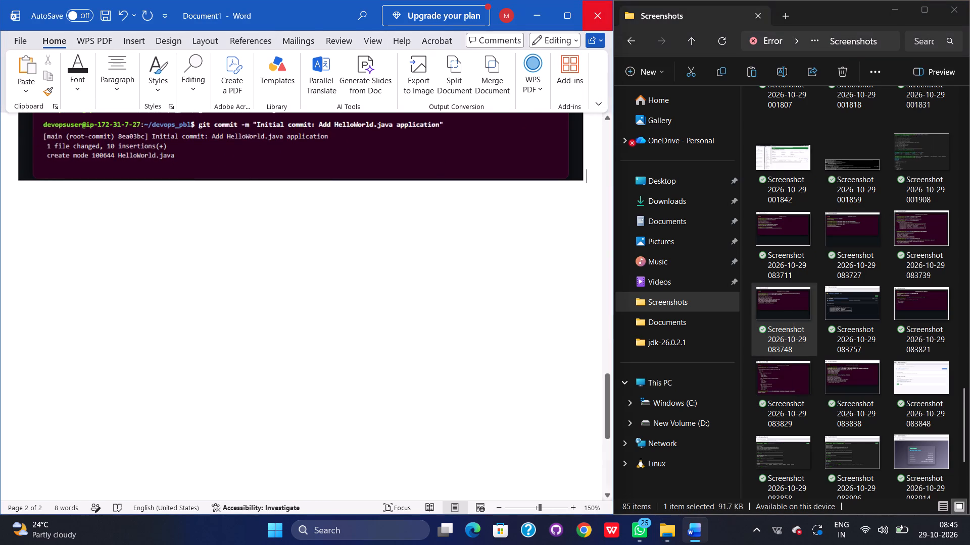
{"action": "key", "text": "Return"}
{"action": "key", "text": "ctrl+v"}
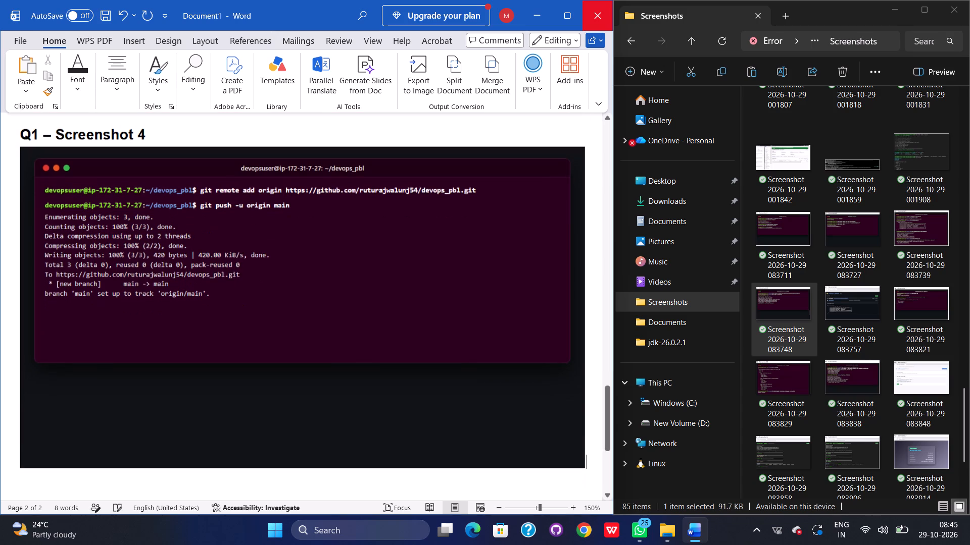
{"action": "scroll", "coordinate": [590, 174], "scroll_direction": "down", "scroll_amount": 2}
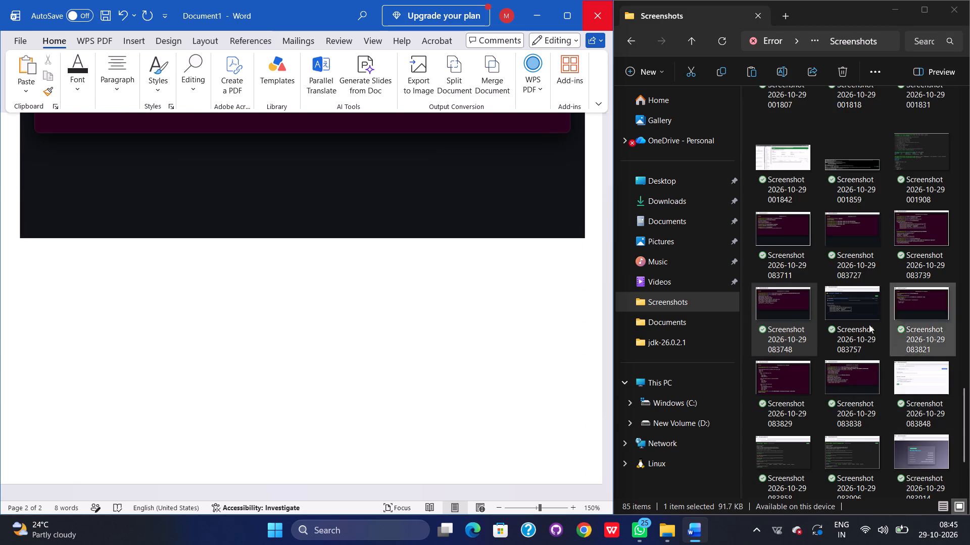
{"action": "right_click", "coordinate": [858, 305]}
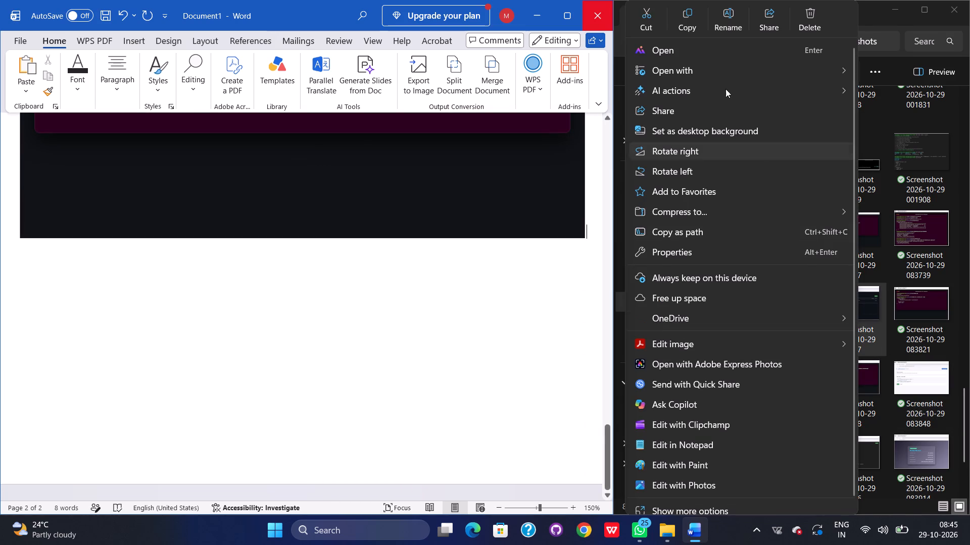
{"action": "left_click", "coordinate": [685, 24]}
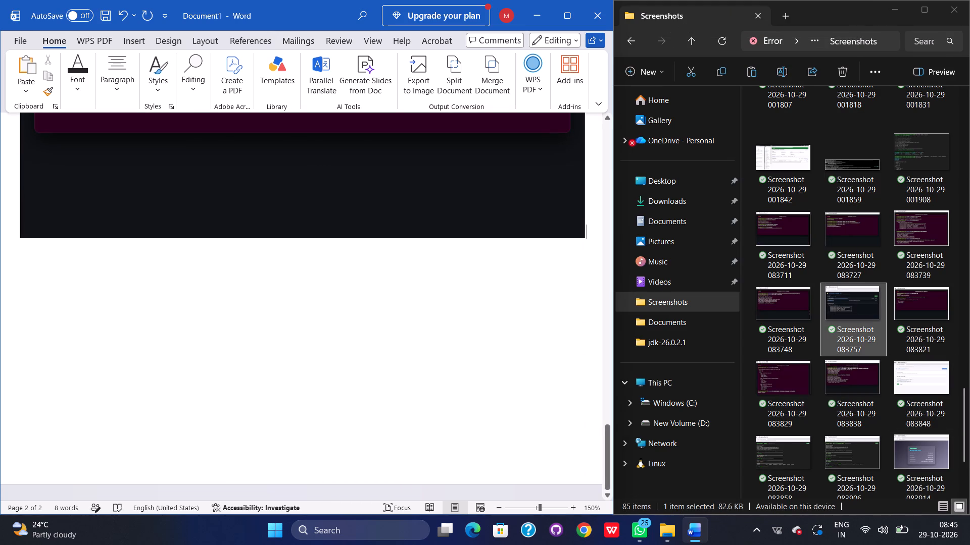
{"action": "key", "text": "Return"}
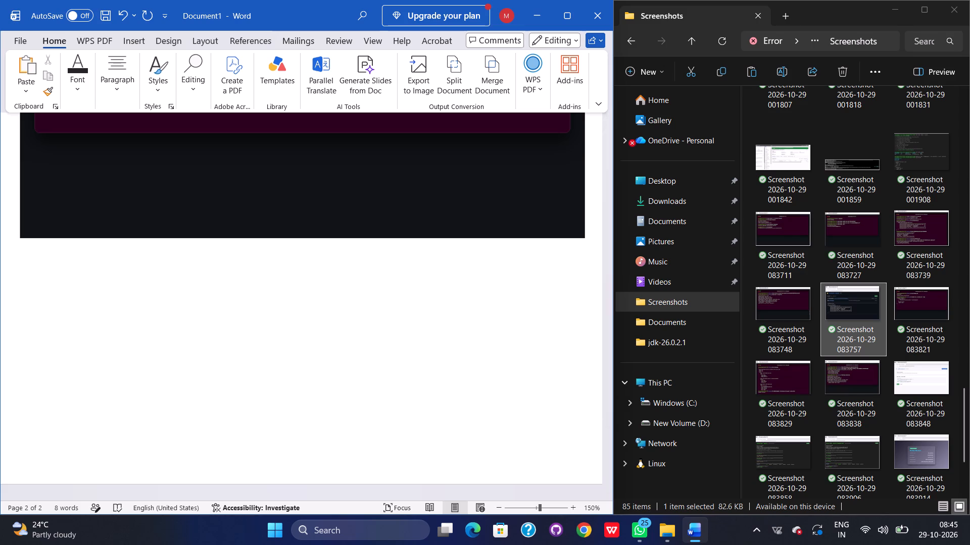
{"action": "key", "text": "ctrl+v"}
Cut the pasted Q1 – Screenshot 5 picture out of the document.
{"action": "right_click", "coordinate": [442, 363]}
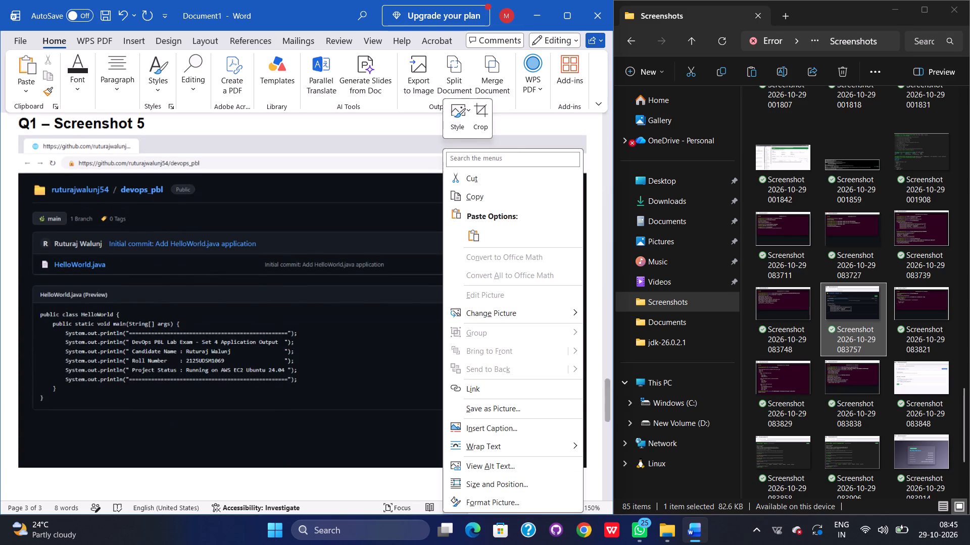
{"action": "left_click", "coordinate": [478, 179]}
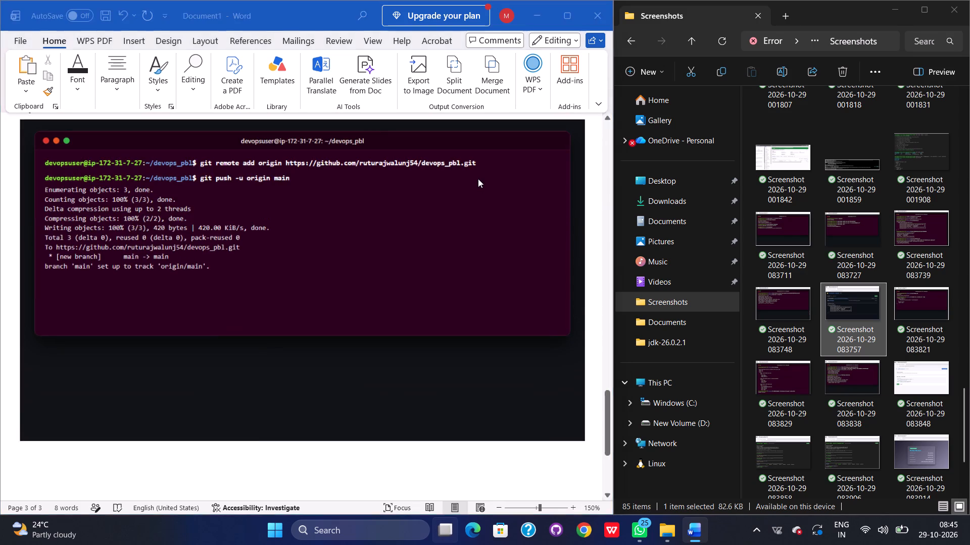
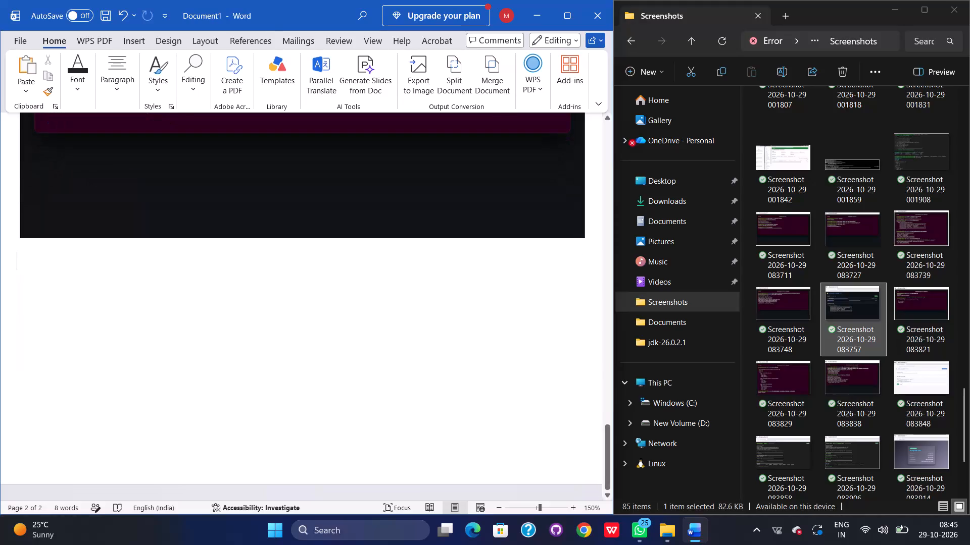
{"action": "key", "text": "ctrl+v"}
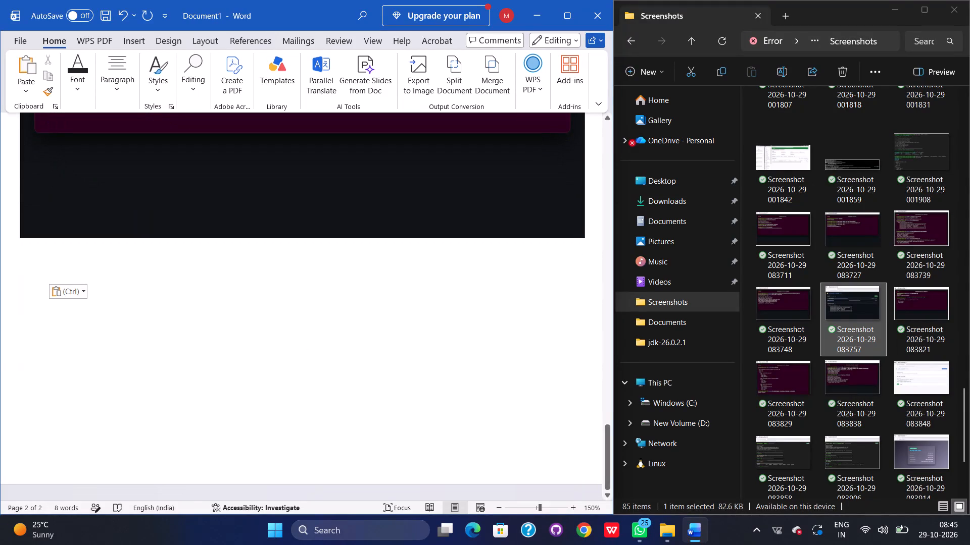
{"action": "left_click", "coordinate": [82, 291]}
{"action": "left_click", "coordinate": [103, 332]}
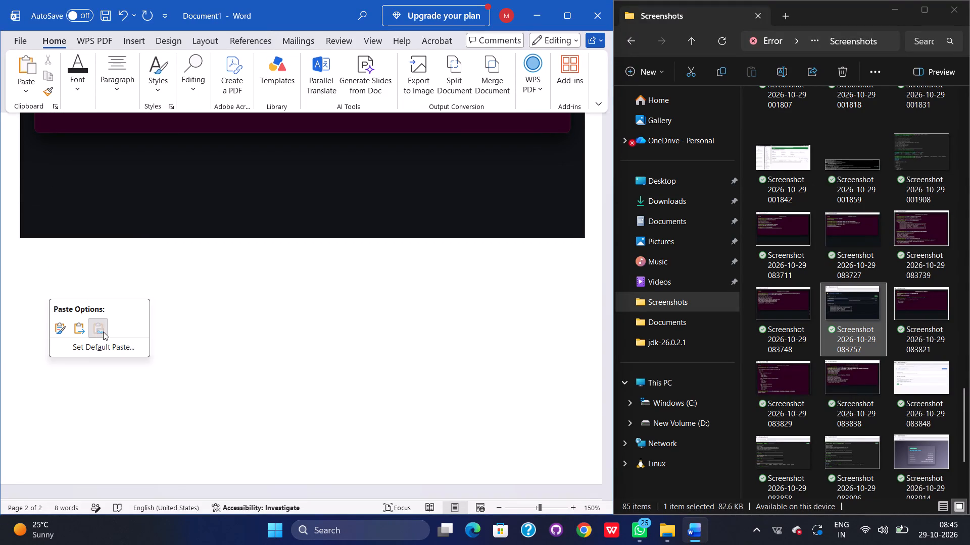
Select the pasted devops_pbl repository screenshot on page 3 and inspect how it fits the page from top to bottom.
{"action": "scroll", "coordinate": [103, 332], "scroll_direction": "down", "scroll_amount": 3, "text": "ctrl"}
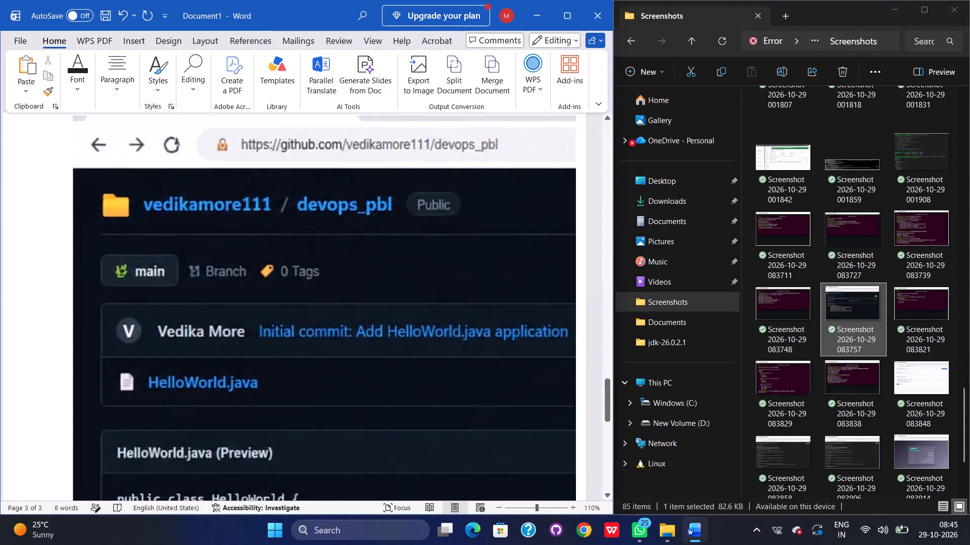
{"action": "scroll", "coordinate": [103, 332], "scroll_direction": "down", "scroll_amount": 4, "text": "ctrl"}
{"action": "scroll", "coordinate": [272, 371], "scroll_direction": "down", "scroll_amount": 1}
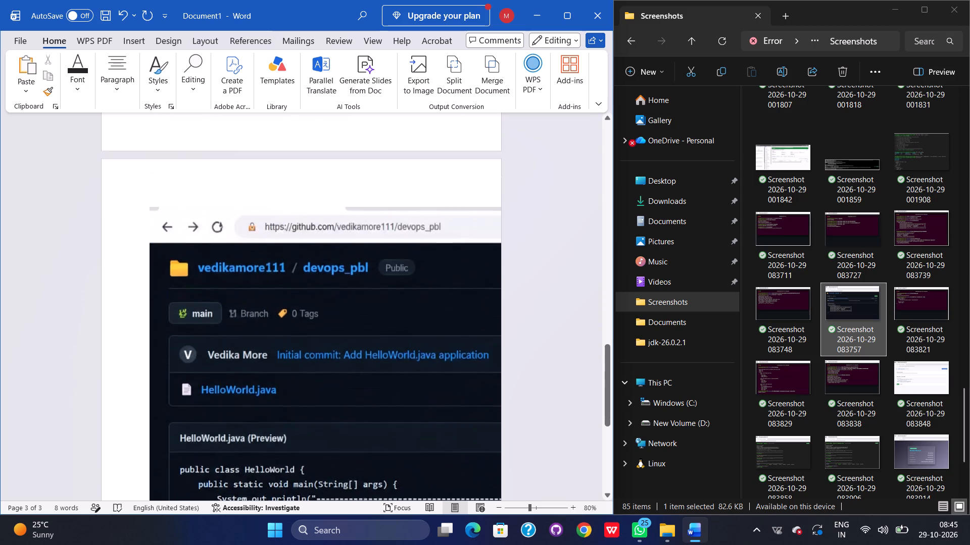
{"action": "scroll", "coordinate": [272, 371], "scroll_direction": "down", "scroll_amount": 1}
{"action": "left_click", "coordinate": [272, 371]}
{"action": "scroll", "coordinate": [272, 371], "scroll_direction": "down", "scroll_amount": 3}
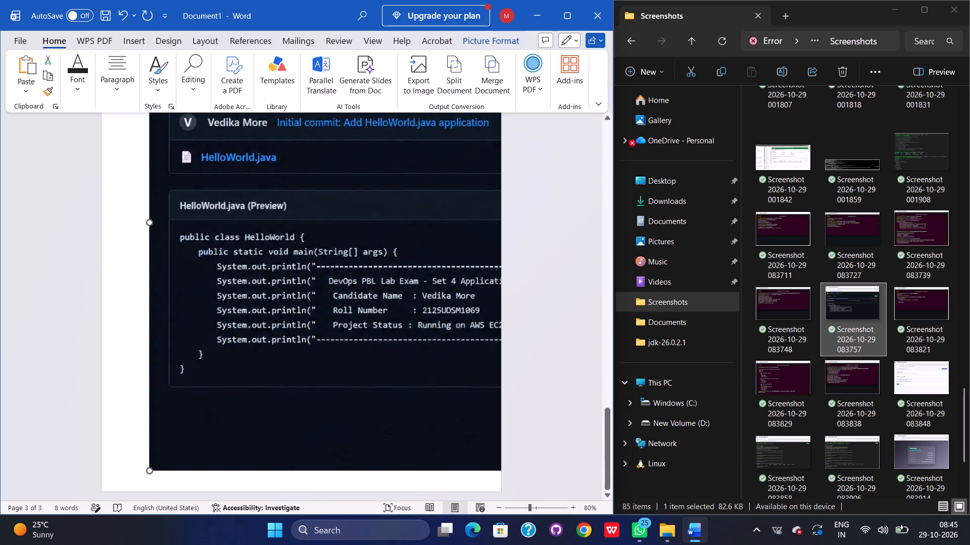
{"action": "scroll", "coordinate": [272, 371], "scroll_direction": "down", "scroll_amount": 1}
{"action": "scroll", "coordinate": [385, 366], "scroll_direction": "down", "scroll_amount": 3}
{"action": "scroll", "coordinate": [385, 366], "scroll_direction": "up", "scroll_amount": 2}
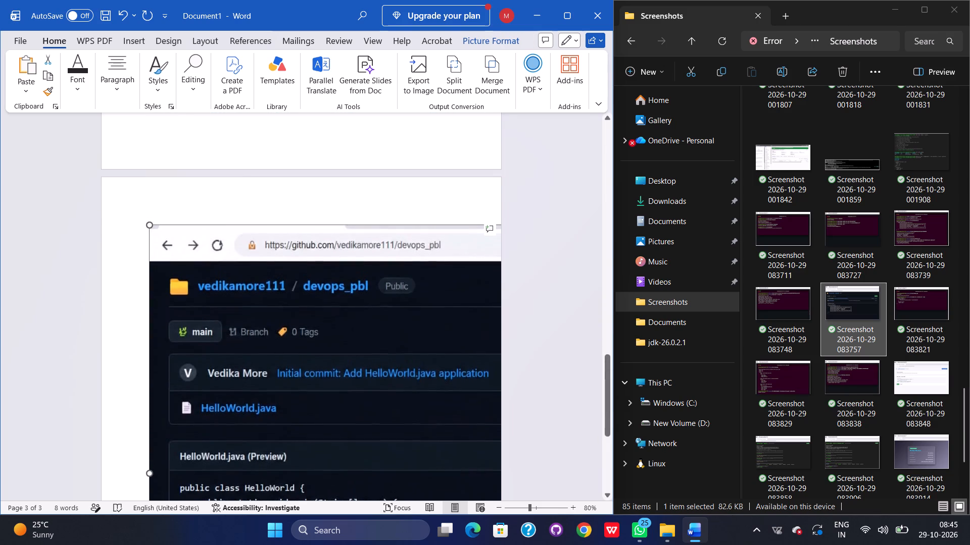
{"action": "scroll", "coordinate": [385, 366], "scroll_direction": "up", "scroll_amount": 3}
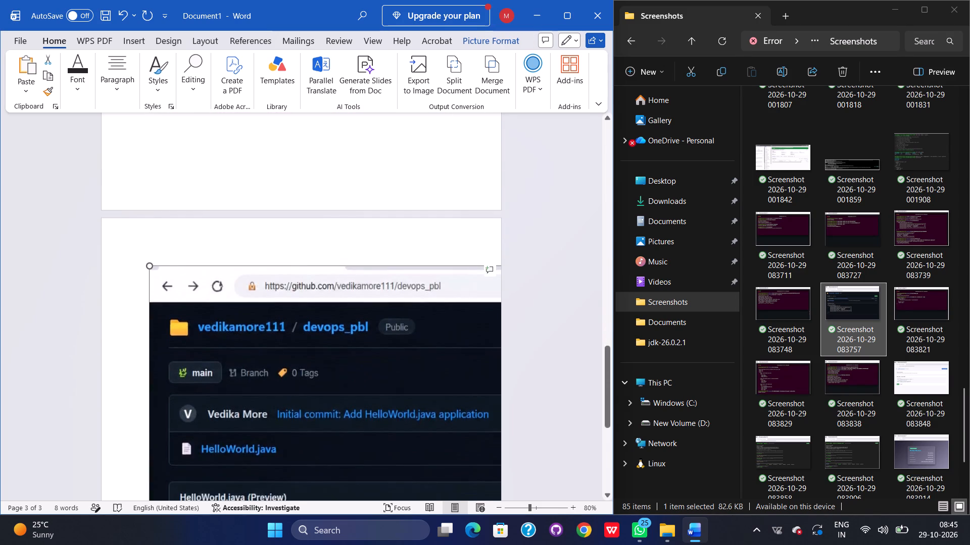
{"action": "scroll", "coordinate": [385, 366], "scroll_direction": "down", "scroll_amount": 2}
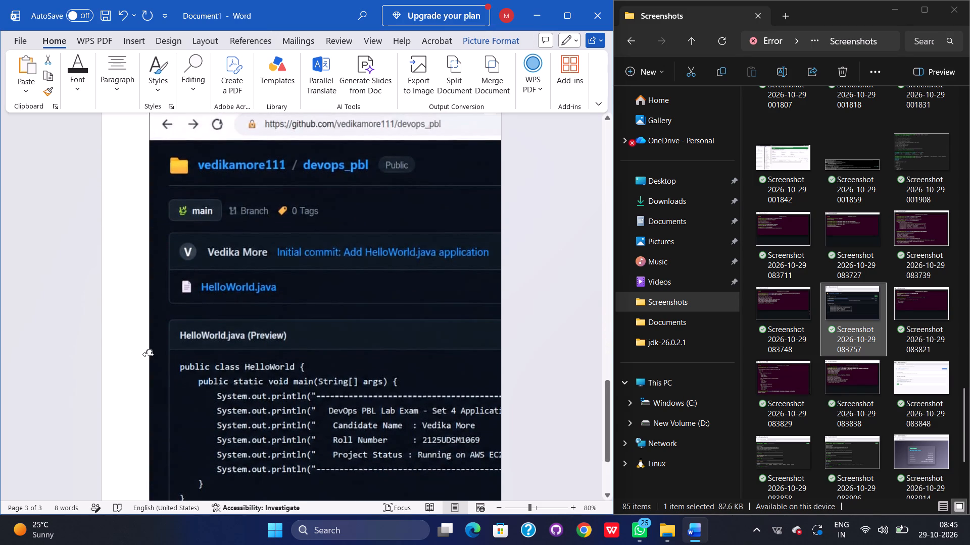
Shrink the pasted GitHub repository screenshot proportionally until its whole width fits on the page.
{"action": "left_click", "coordinate": [150, 352]}
{"action": "left_click_drag", "start_coordinate": [304, 339], "coordinate": [266, 348]}
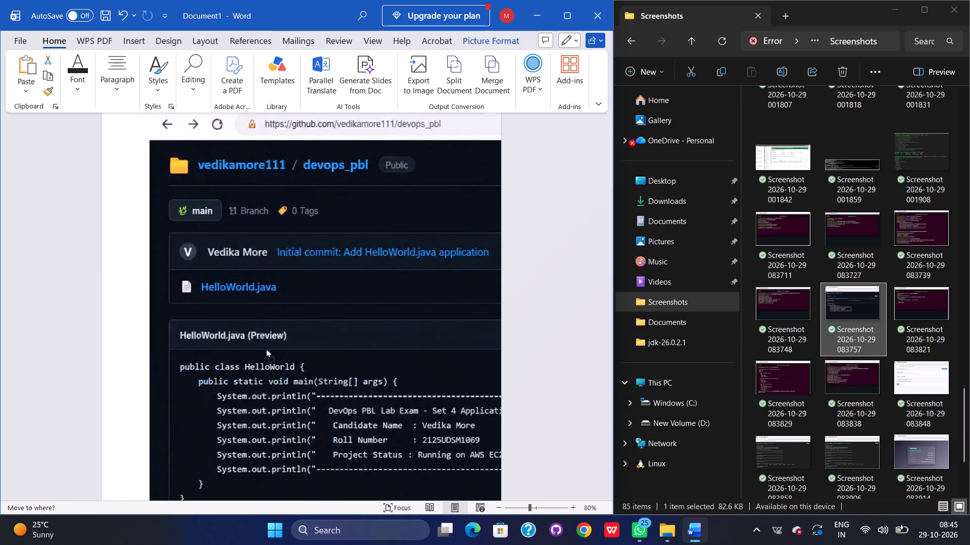
{"action": "left_click_drag", "start_coordinate": [266, 348], "coordinate": [269, 343]}
{"action": "left_click_drag", "start_coordinate": [269, 343], "coordinate": [252, 338]}
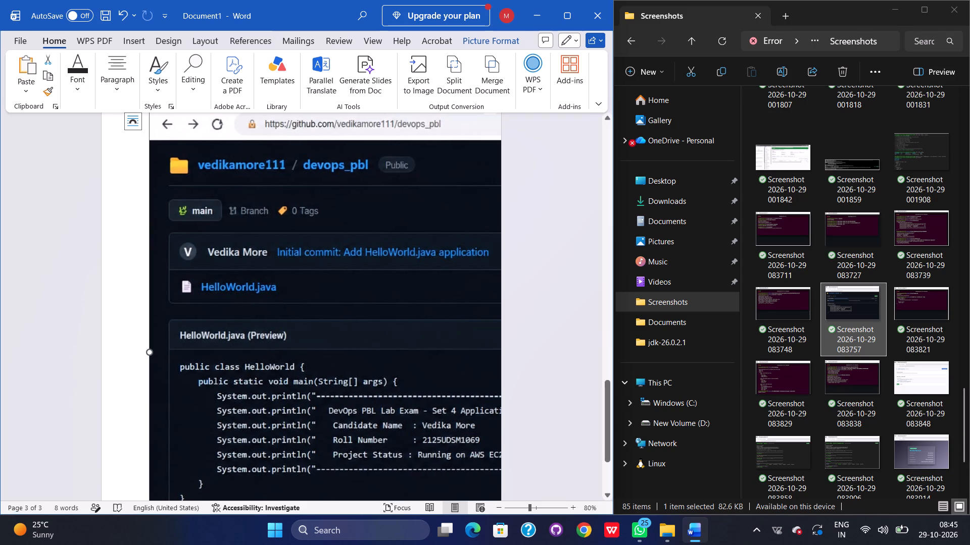
{"action": "left_click", "coordinate": [149, 351]}
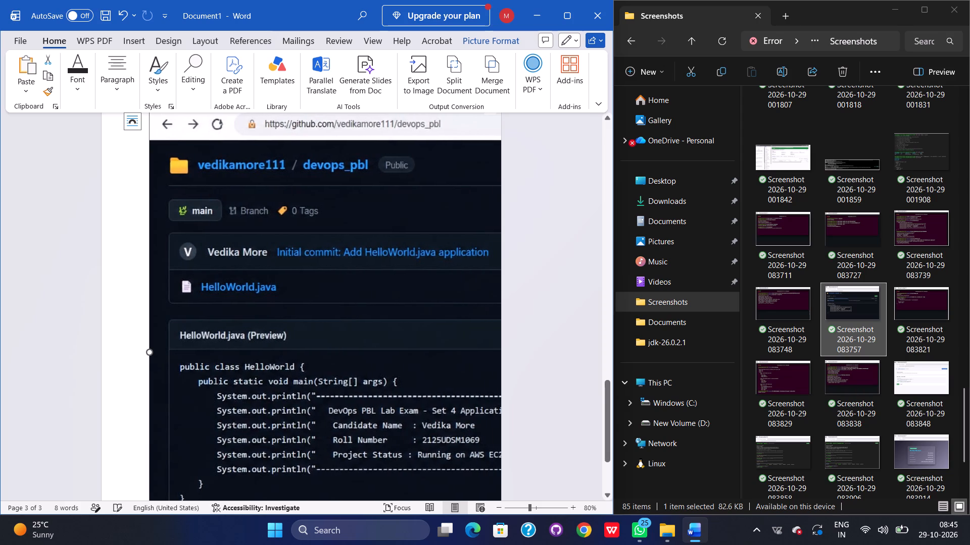
{"action": "scroll", "coordinate": [452, 301], "scroll_direction": "left", "scroll_amount": 1}
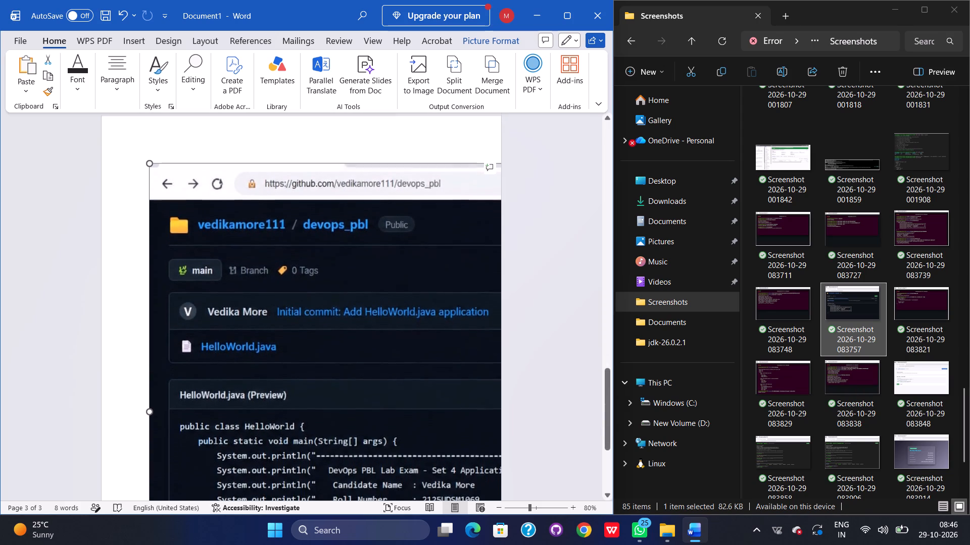
{"action": "left_click_drag", "start_coordinate": [150, 160], "coordinate": [136, 151]}
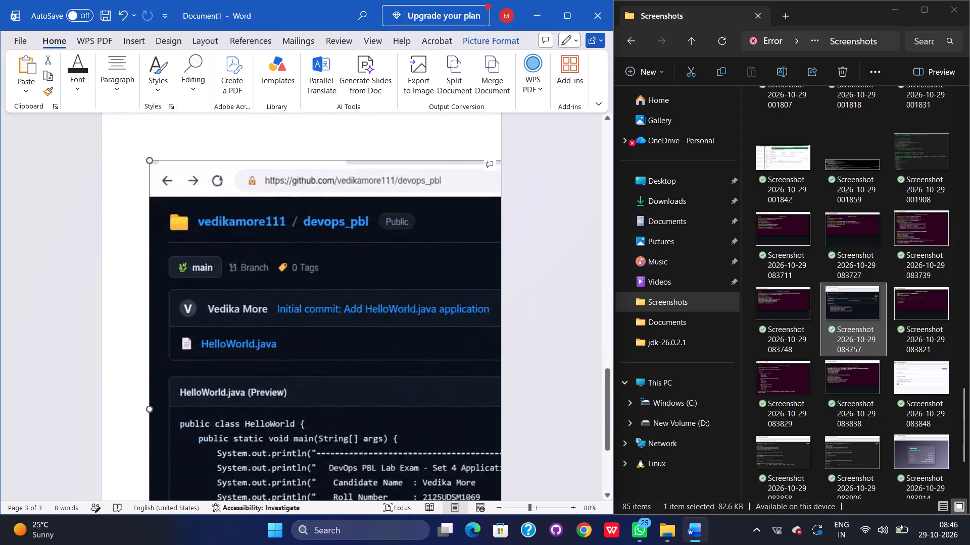
{"action": "left_click_drag", "start_coordinate": [136, 151], "coordinate": [424, 424]}
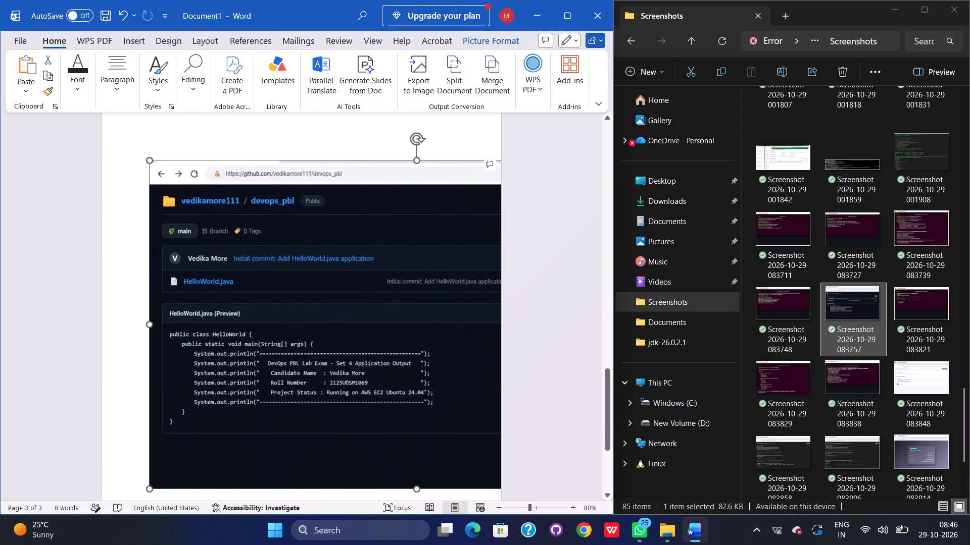
{"action": "left_click_drag", "start_coordinate": [424, 424], "coordinate": [568, 516]}
{"action": "scroll", "coordinate": [461, 461], "scroll_direction": "up", "scroll_amount": 1}
{"action": "scroll", "coordinate": [551, 522], "scroll_direction": "right", "scroll_amount": 1}
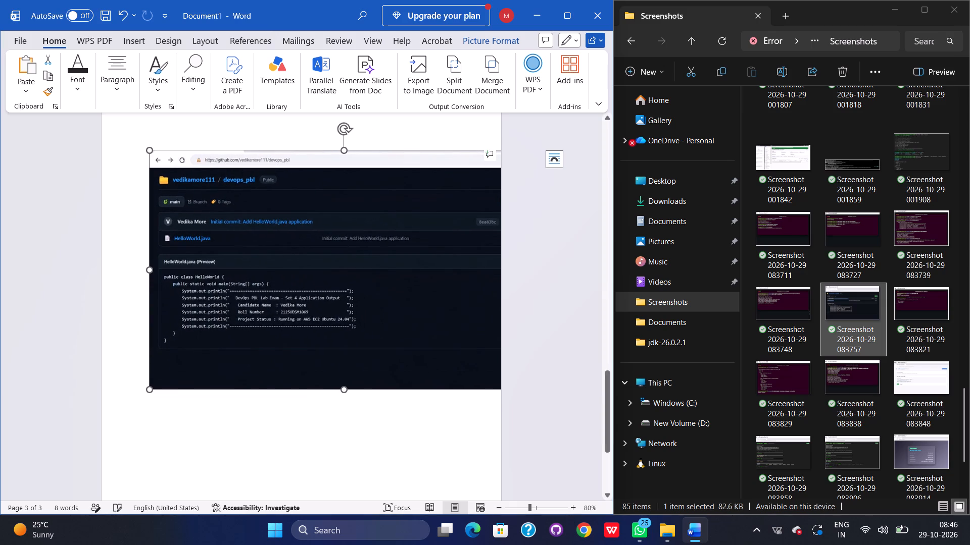
{"action": "left_click_drag", "start_coordinate": [145, 147], "coordinate": [227, 188]}
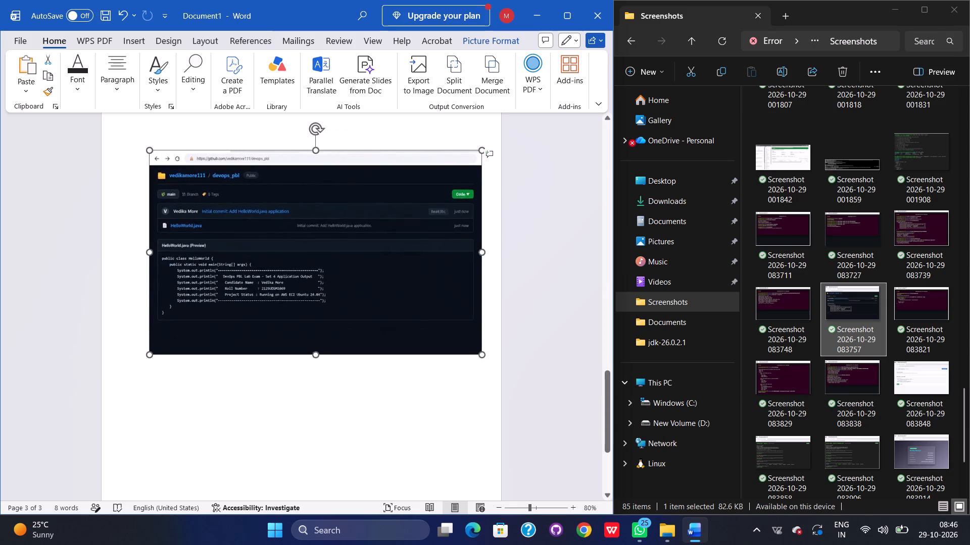
{"action": "left_click_drag", "start_coordinate": [227, 188], "coordinate": [203, 185]}
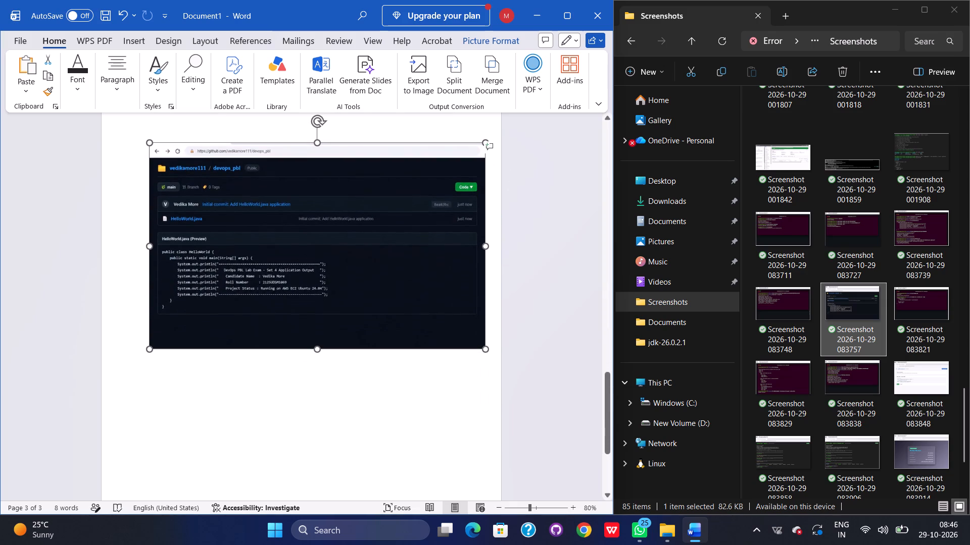
{"action": "left_click", "coordinate": [493, 336]}
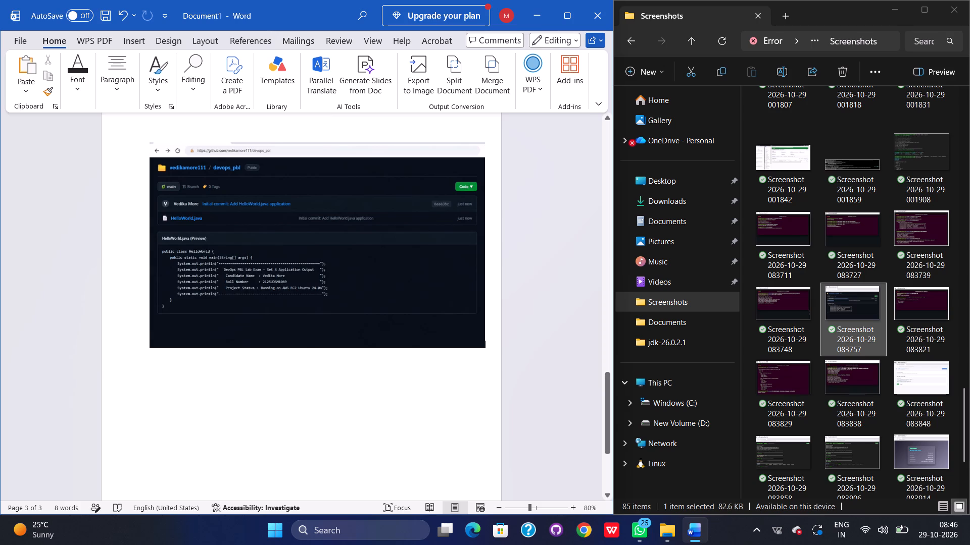
{"action": "key", "text": "Return"}
{"action": "key", "text": "Return"}
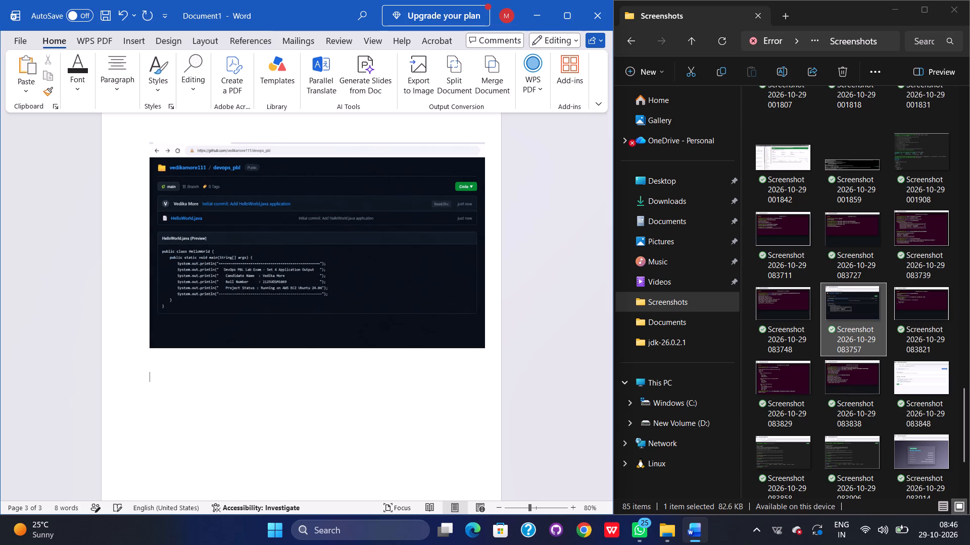
{"action": "right_click", "coordinate": [915, 308]}
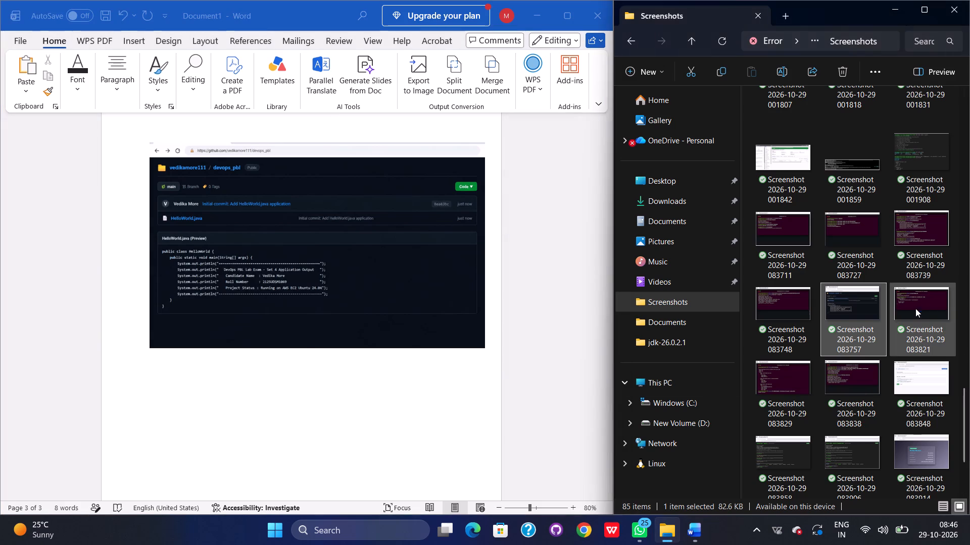
{"action": "left_click", "coordinate": [738, 22]}
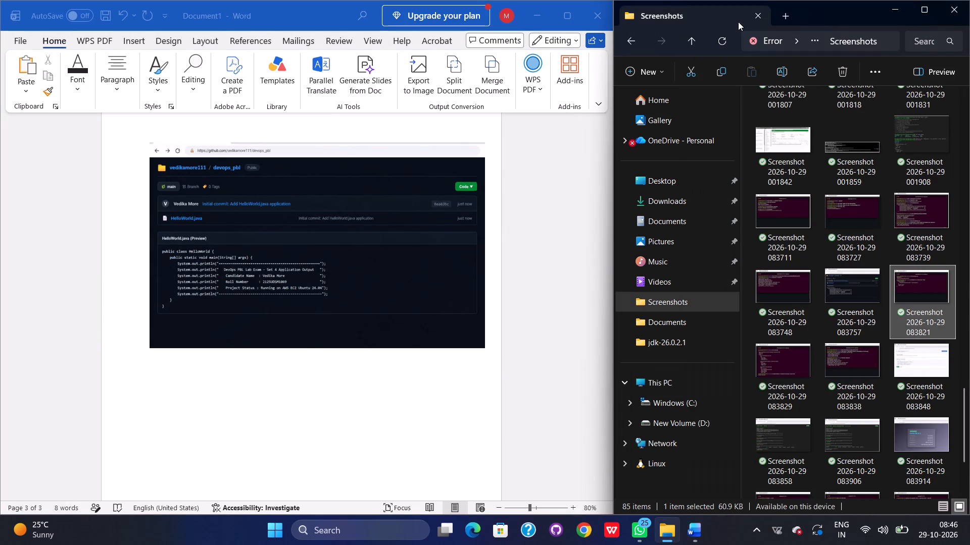
{"action": "left_click", "coordinate": [335, 428]}
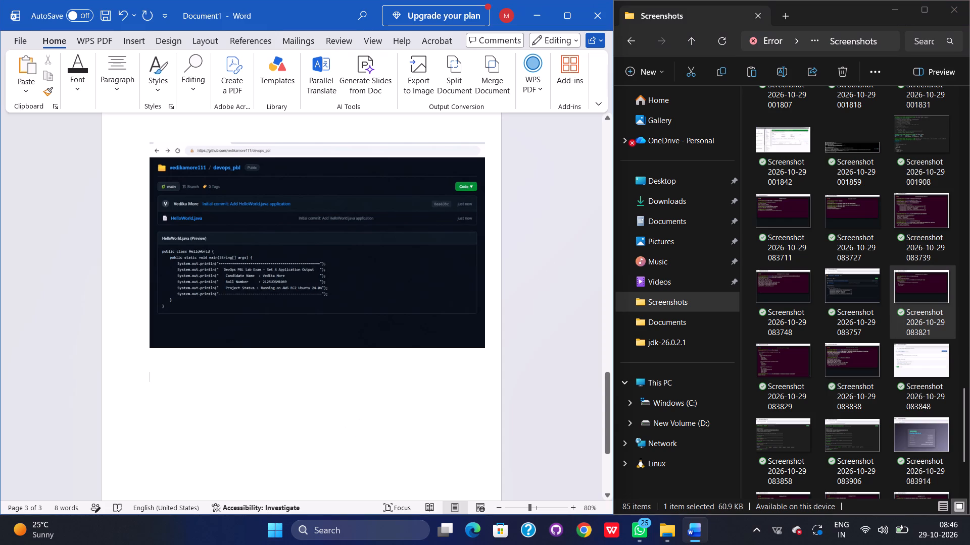
{"action": "key", "text": "ctrl+v"}
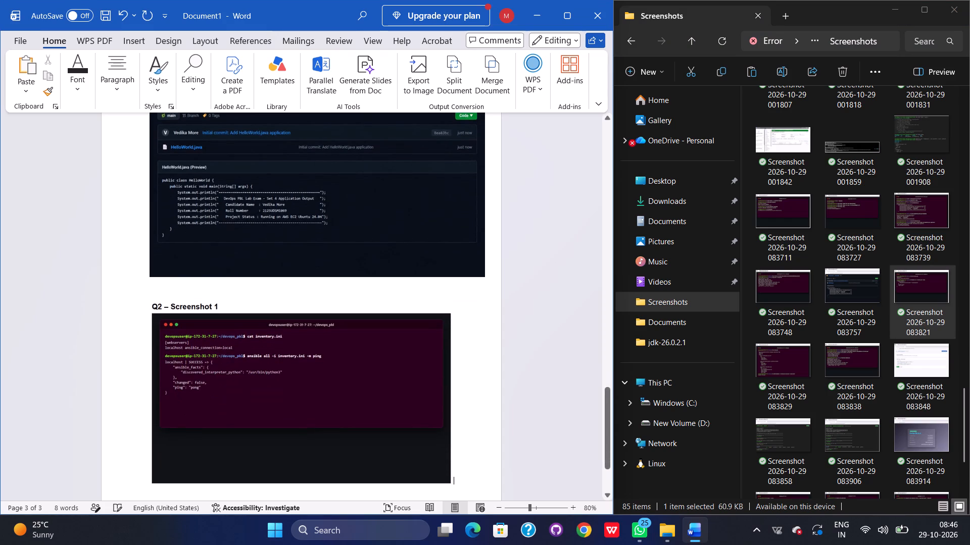
Insert an extra empty line between the GitHub repository image and the Q2 – Screenshot 1 image.
{"action": "left_click", "coordinate": [254, 304]}
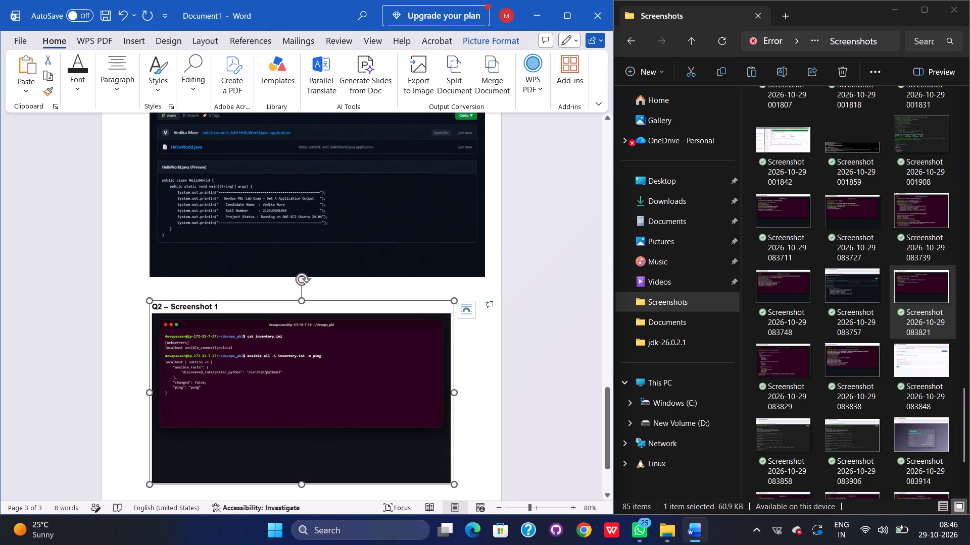
{"action": "left_click", "coordinate": [197, 271]}
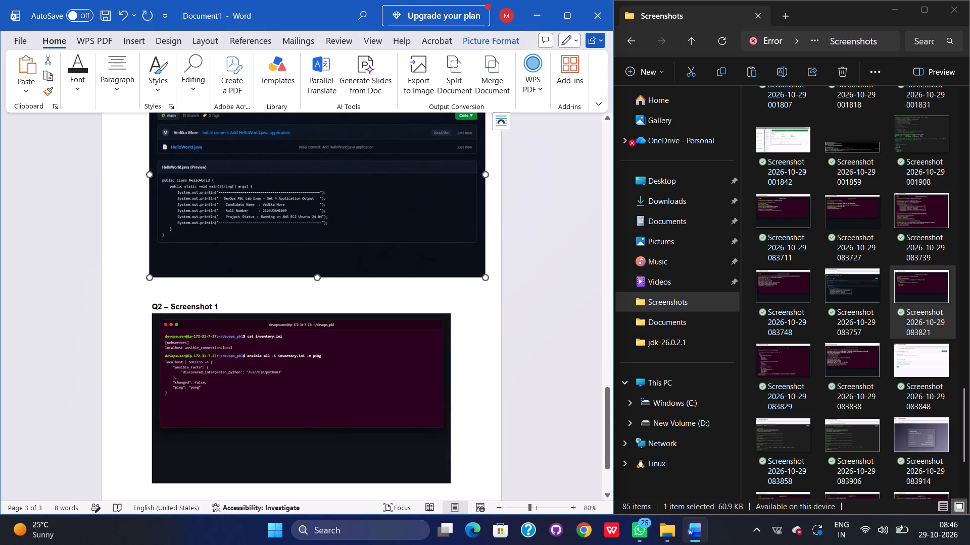
{"action": "left_click", "coordinate": [492, 267]}
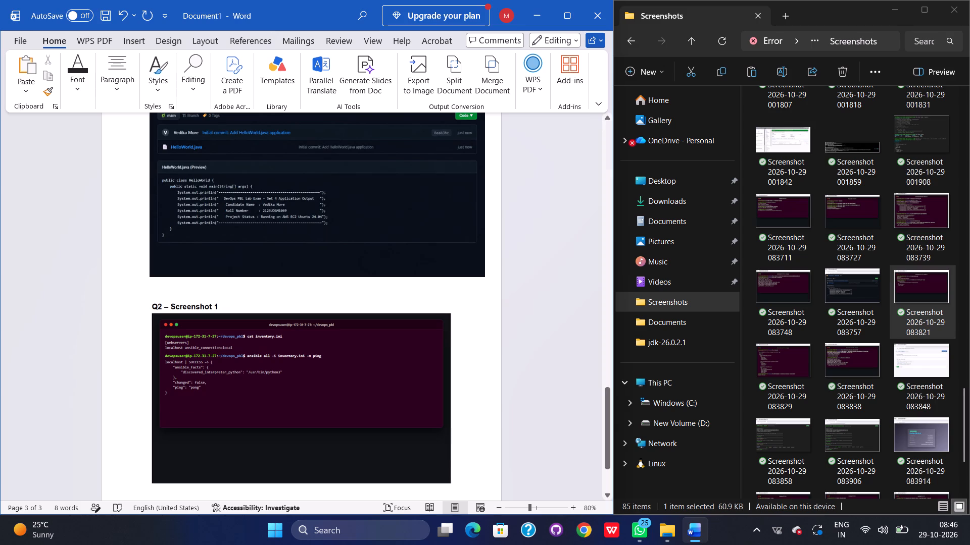
{"action": "key", "text": "Return"}
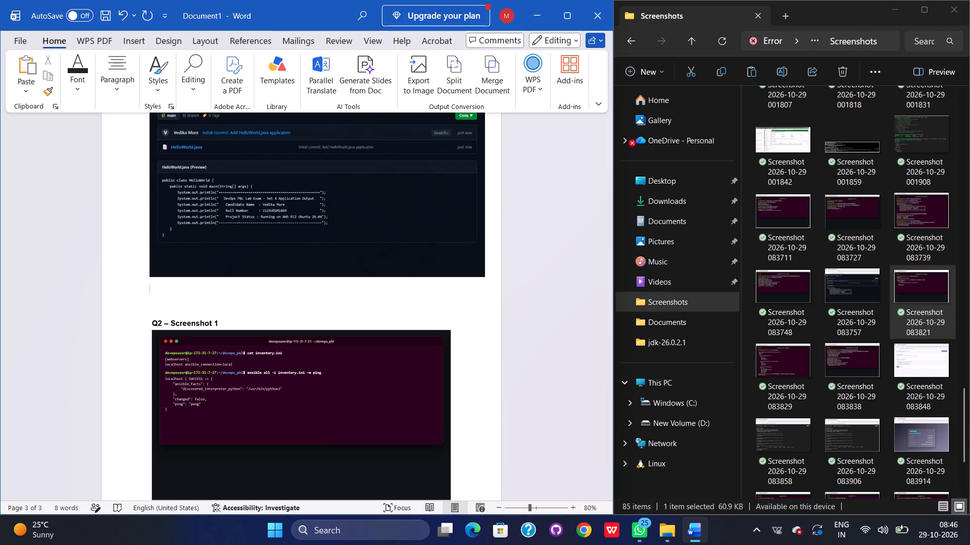
{"action": "left_click", "coordinate": [151, 311]}
{"action": "scroll", "coordinate": [151, 311], "scroll_direction": "up", "scroll_amount": 3}
{"action": "scroll", "coordinate": [151, 311], "scroll_direction": "down", "scroll_amount": 2}
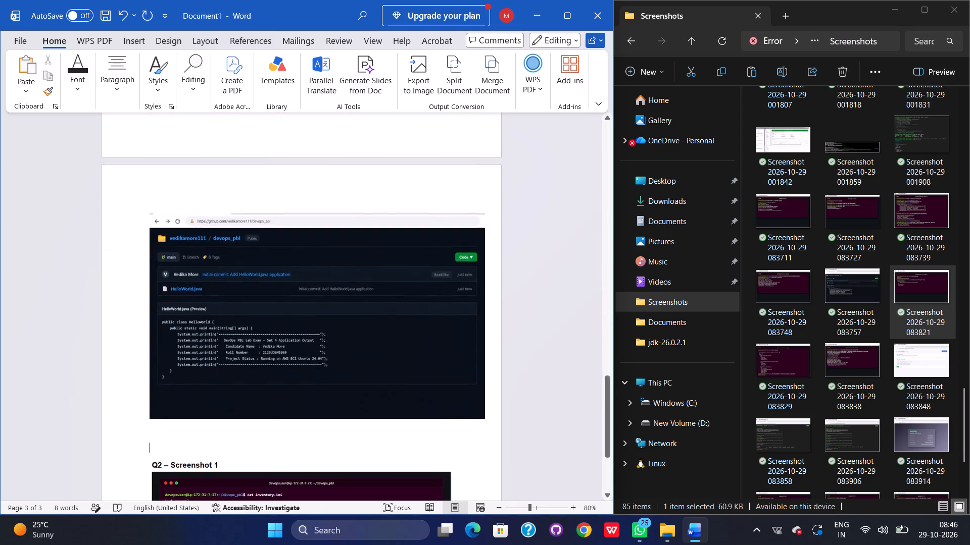
{"action": "scroll", "coordinate": [151, 311], "scroll_direction": "down", "scroll_amount": 2}
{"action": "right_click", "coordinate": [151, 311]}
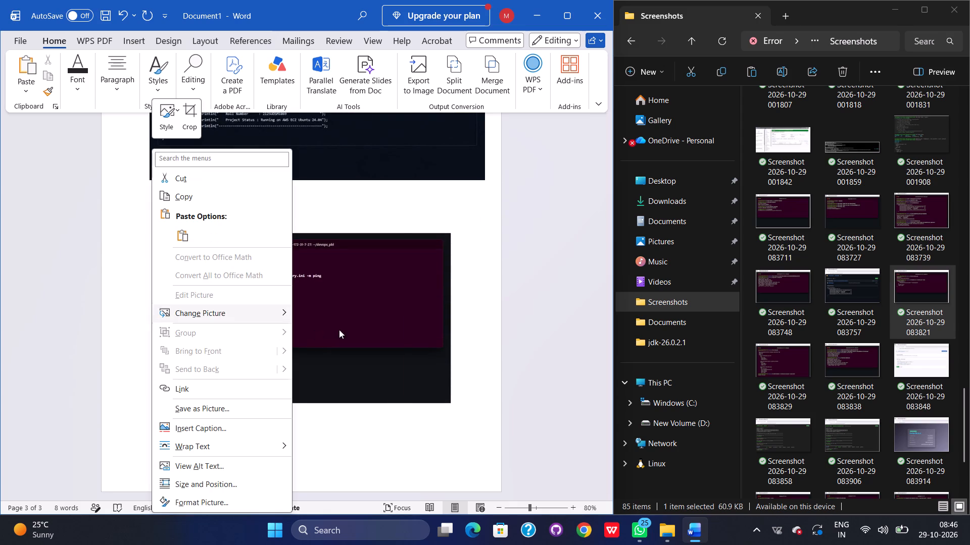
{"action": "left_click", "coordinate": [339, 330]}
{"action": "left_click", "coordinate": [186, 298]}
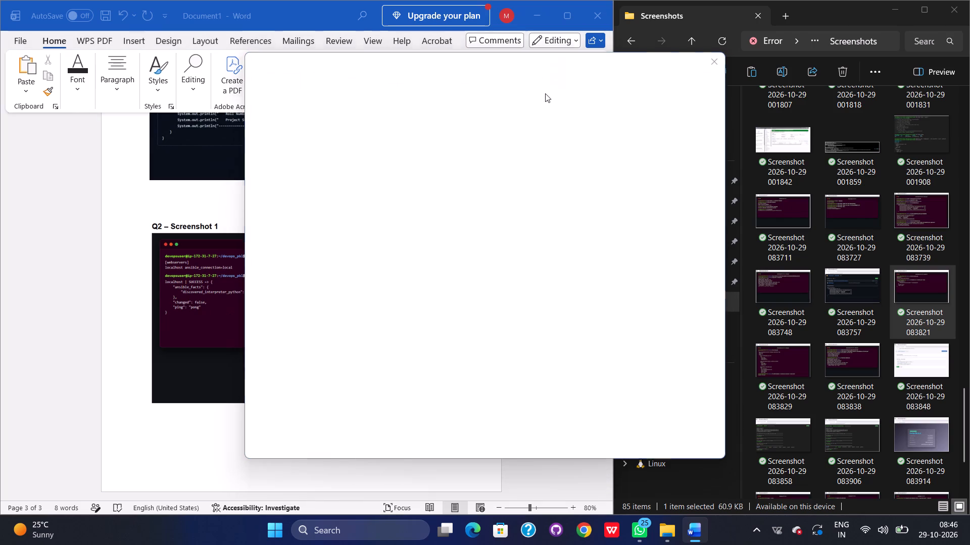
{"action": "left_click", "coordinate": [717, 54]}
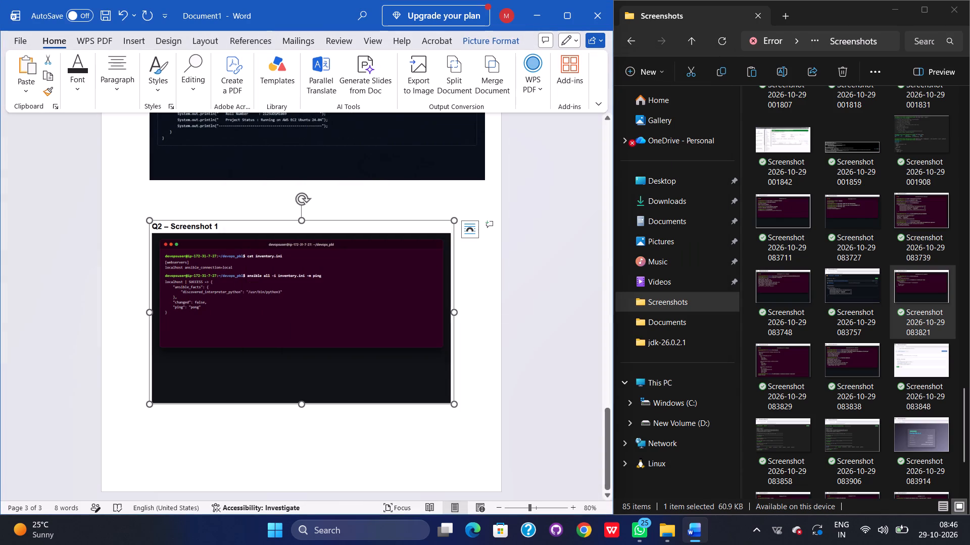
Add the label "Q2.)" on the empty line directly above the Q2 – Screenshot 1 image.
{"action": "left_click", "coordinate": [216, 207]}
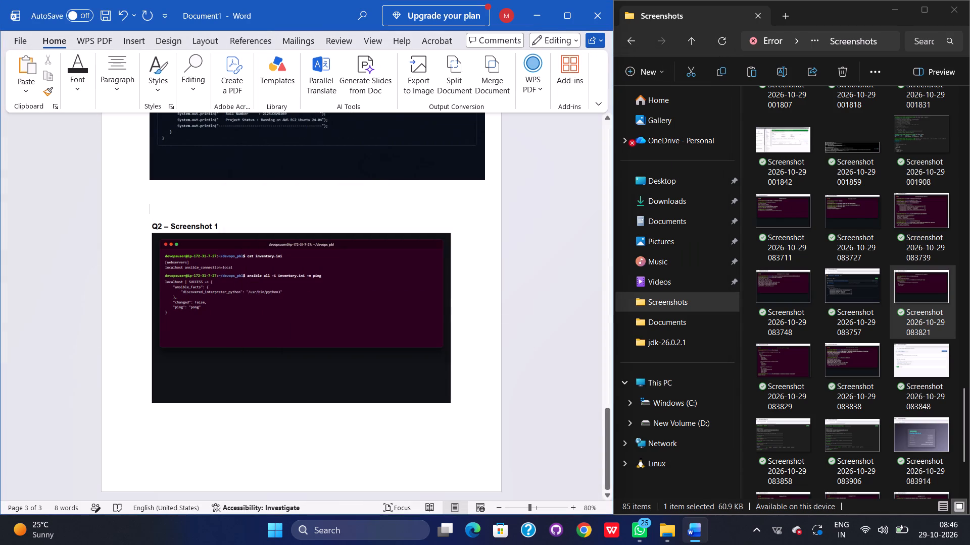
{"action": "key", "text": "shift+q"}
{"action": "type", "text": "2."}
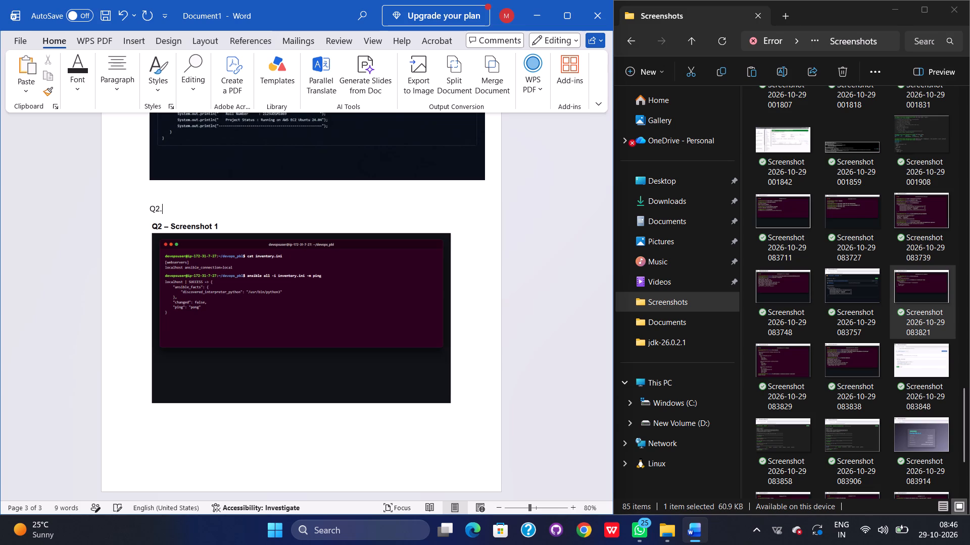
{"action": "key", "text": "shift+parenright"}
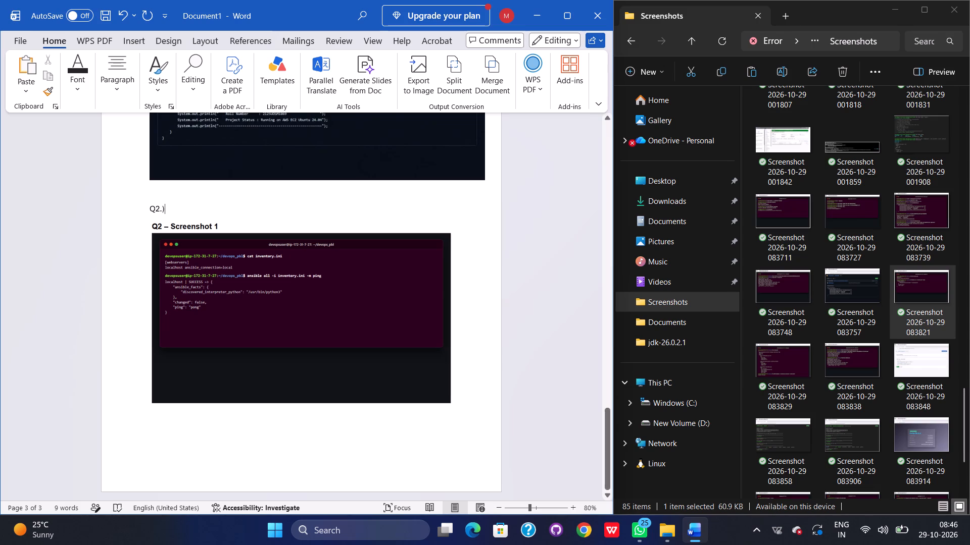
{"action": "left_click", "coordinate": [467, 369]}
{"action": "key", "text": "Return"}
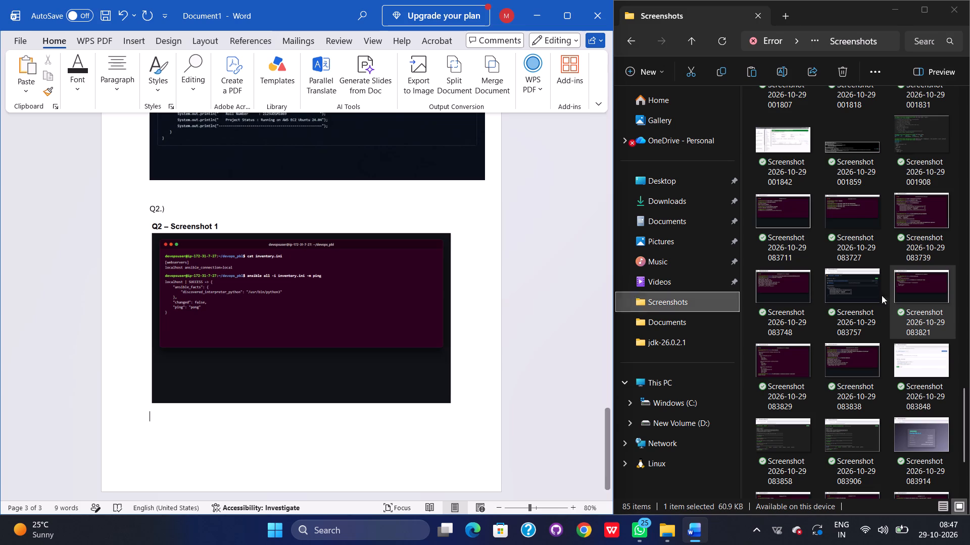
{"action": "right_click", "coordinate": [788, 366]}
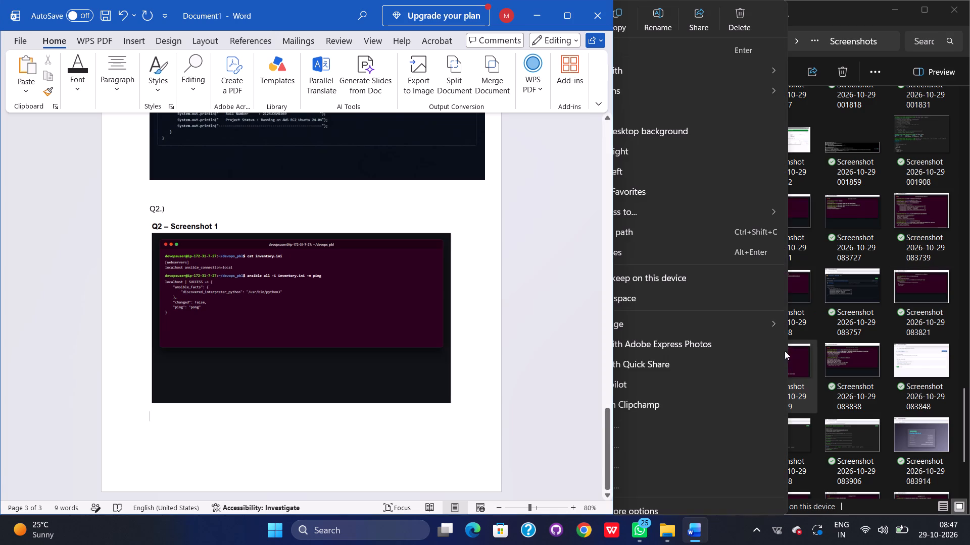
{"action": "left_click", "coordinate": [619, 16]}
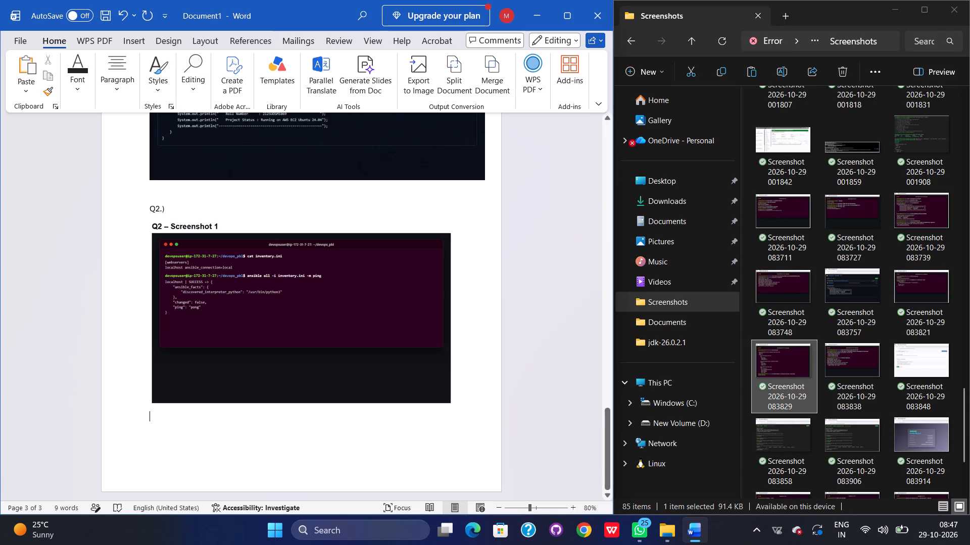
{"action": "key", "text": "ctrl+v"}
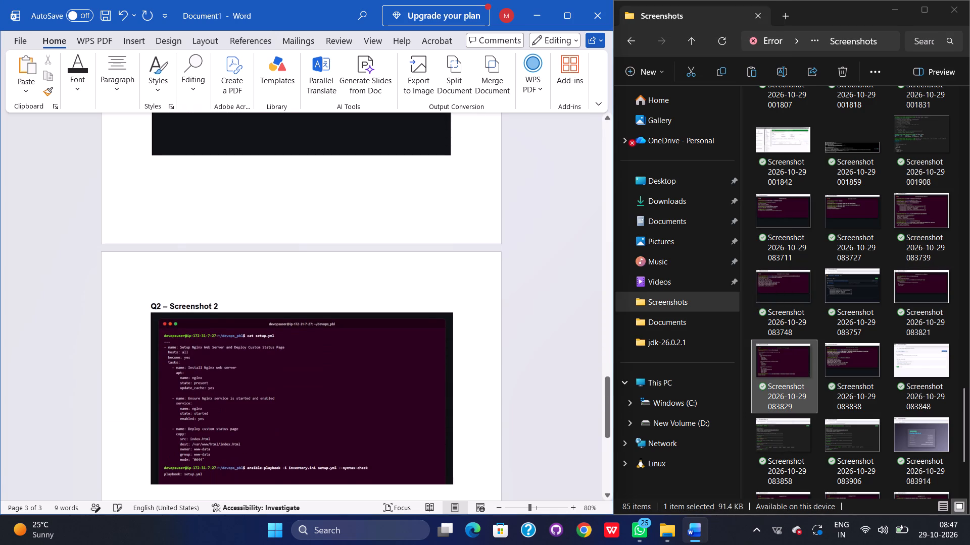
{"action": "right_click", "coordinate": [865, 371]}
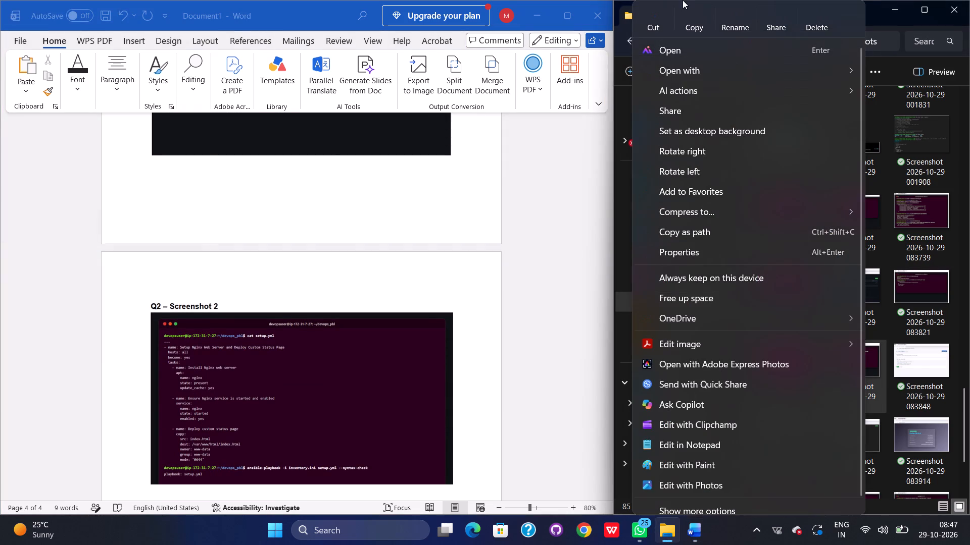
{"action": "left_click", "coordinate": [681, 17]}
{"action": "scroll", "coordinate": [386, 228], "scroll_direction": "down", "scroll_amount": 2}
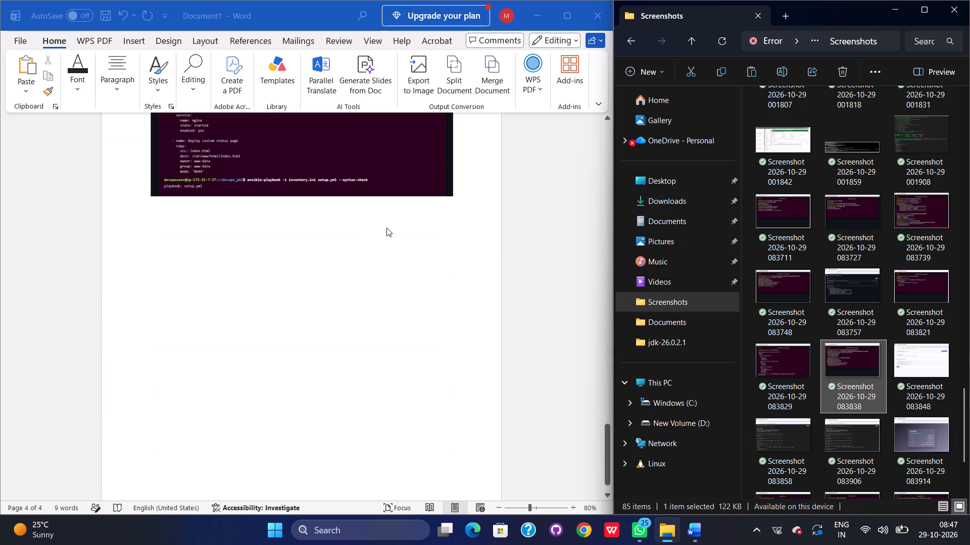
{"action": "left_click", "coordinate": [458, 204]}
{"action": "key", "text": "Return"}
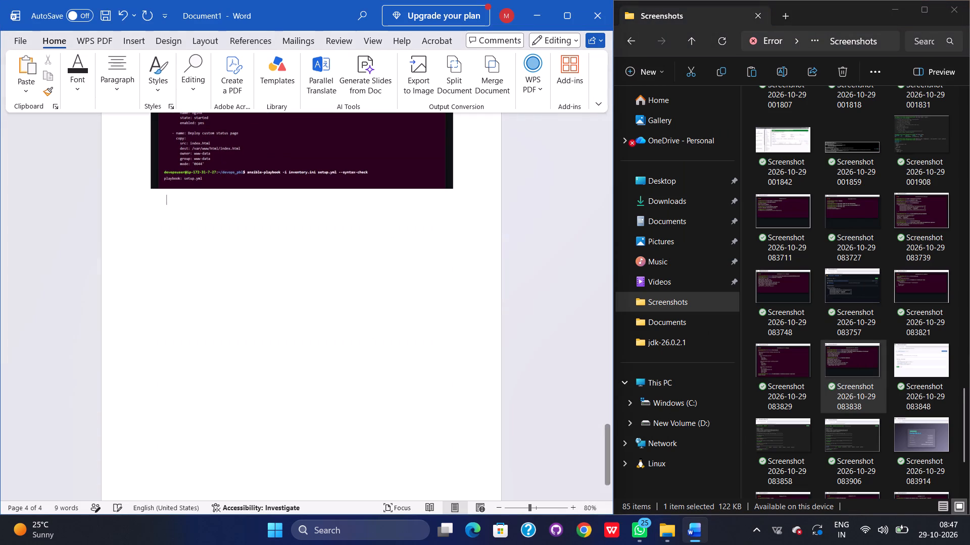
{"action": "key", "text": "ctrl+v"}
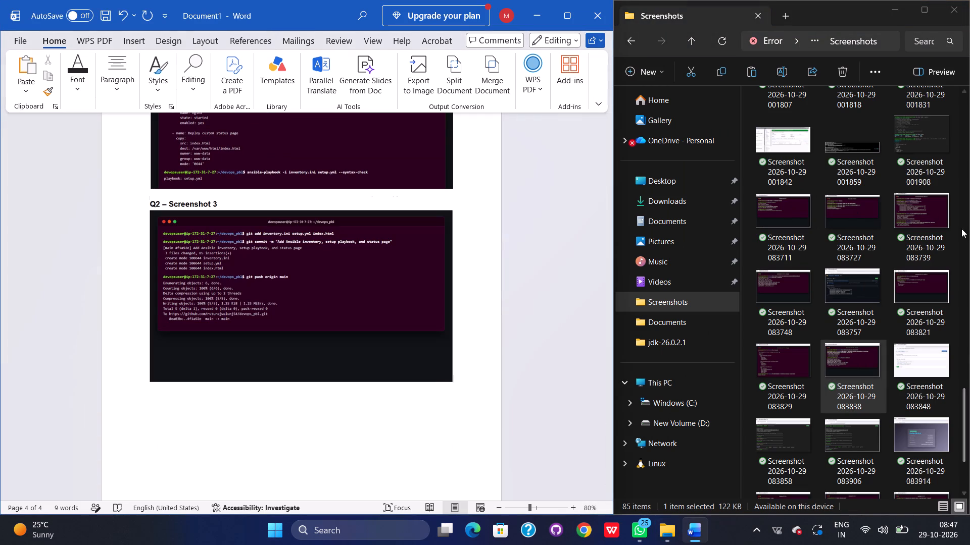
{"action": "right_click", "coordinate": [923, 353]}
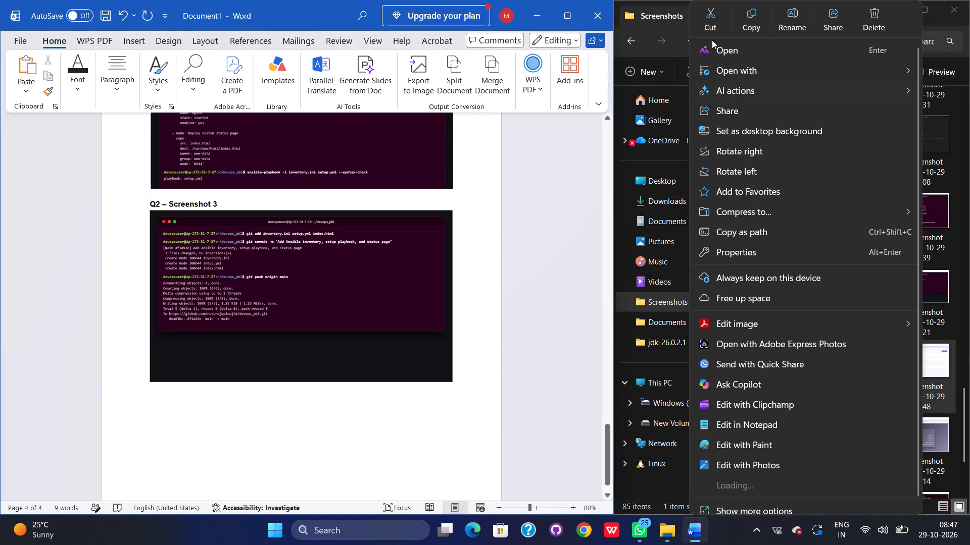
{"action": "left_click", "coordinate": [743, 21]}
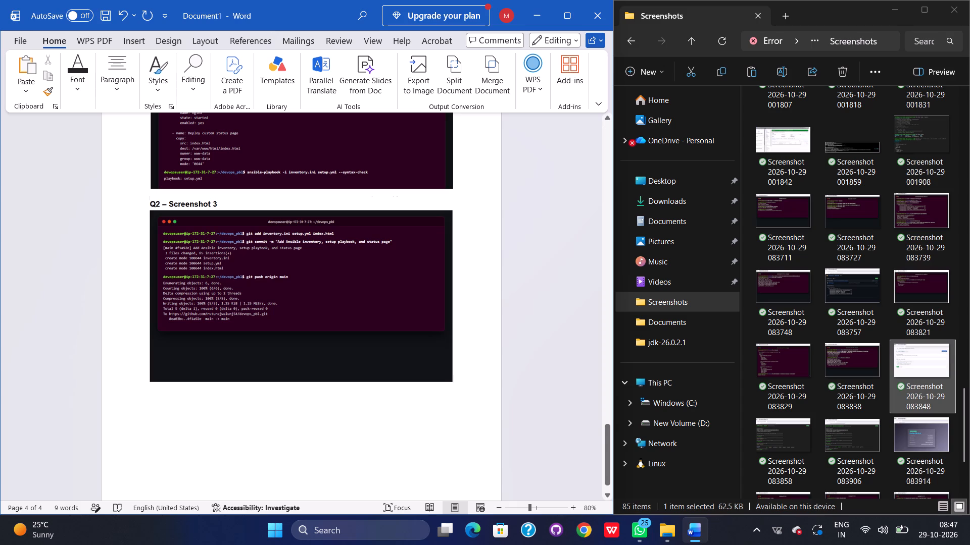
{"action": "key", "text": "Return"}
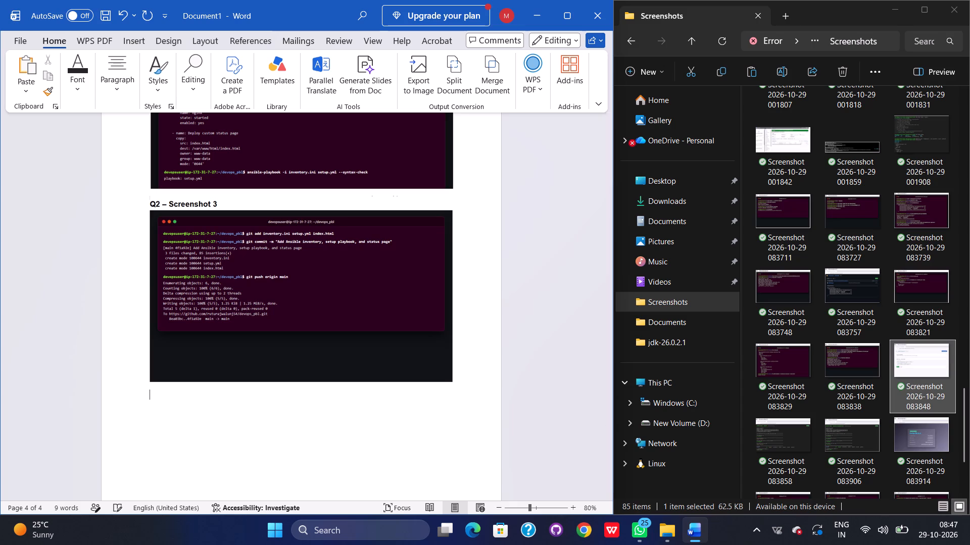
{"action": "key", "text": "ctrl+v"}
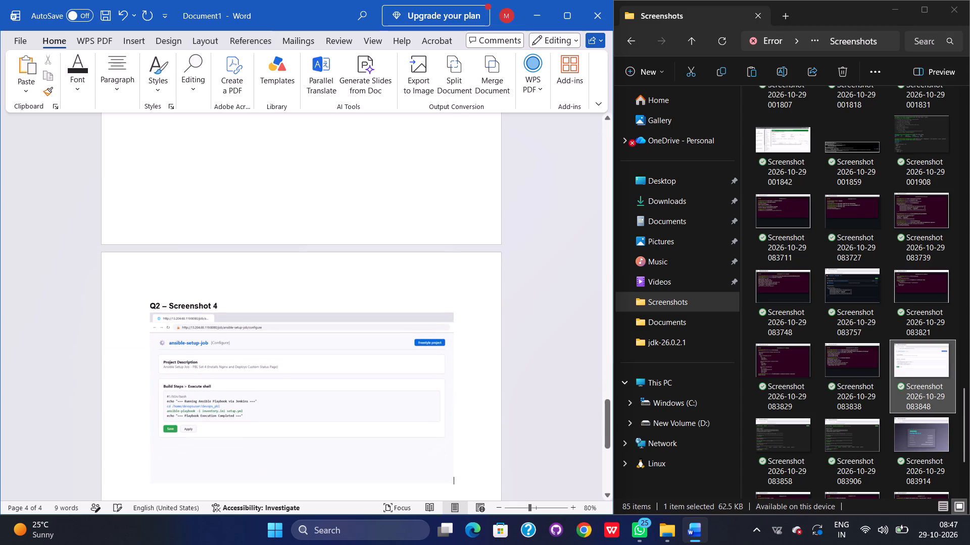
{"action": "scroll", "coordinate": [425, 343], "scroll_direction": "down", "scroll_amount": 3}
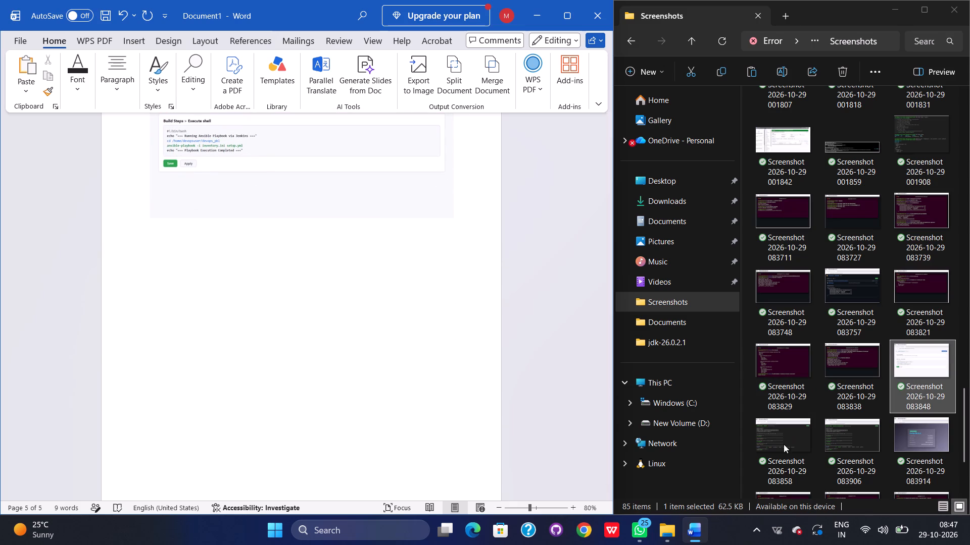
{"action": "right_click", "coordinate": [781, 447]}
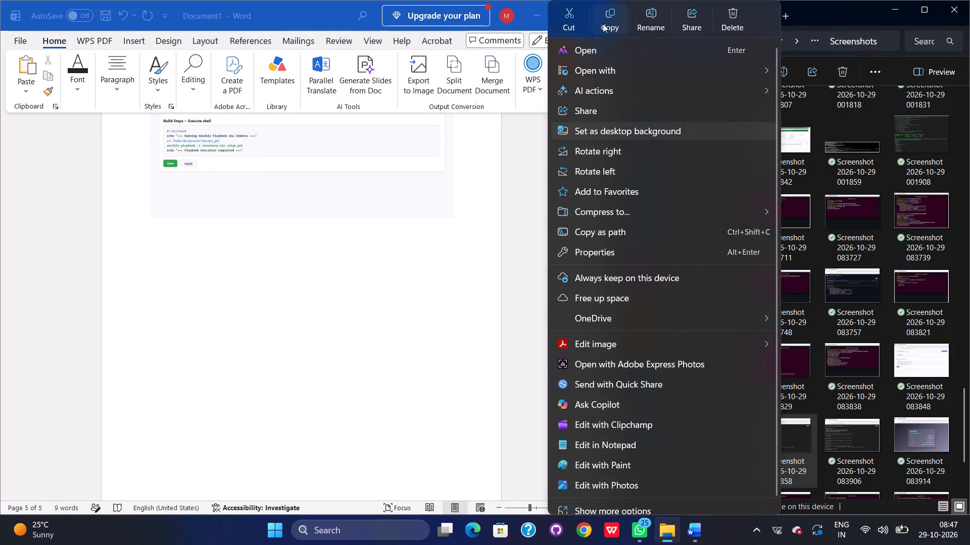
{"action": "left_click", "coordinate": [603, 24]}
{"action": "left_click", "coordinate": [476, 214]}
{"action": "key", "text": "Return"}
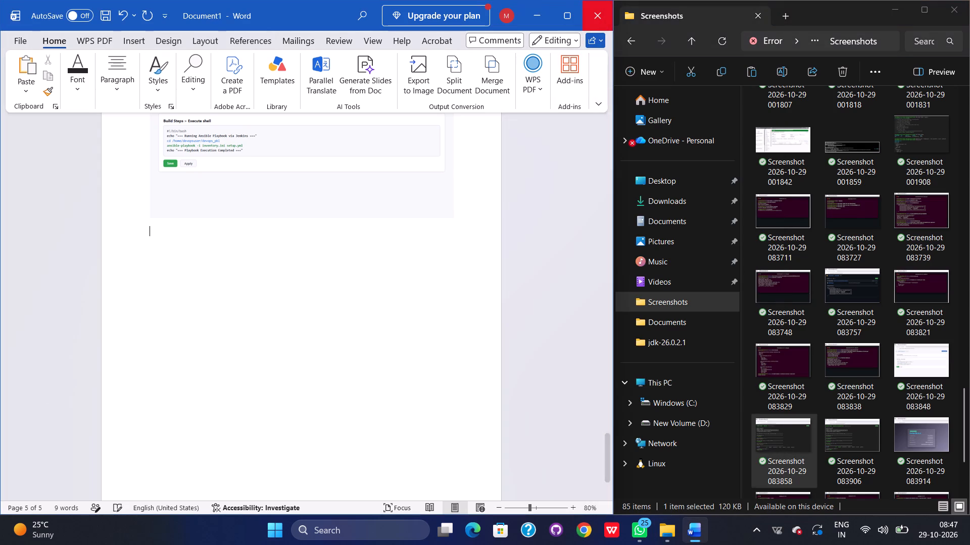
{"action": "key", "text": "ctrl+v"}
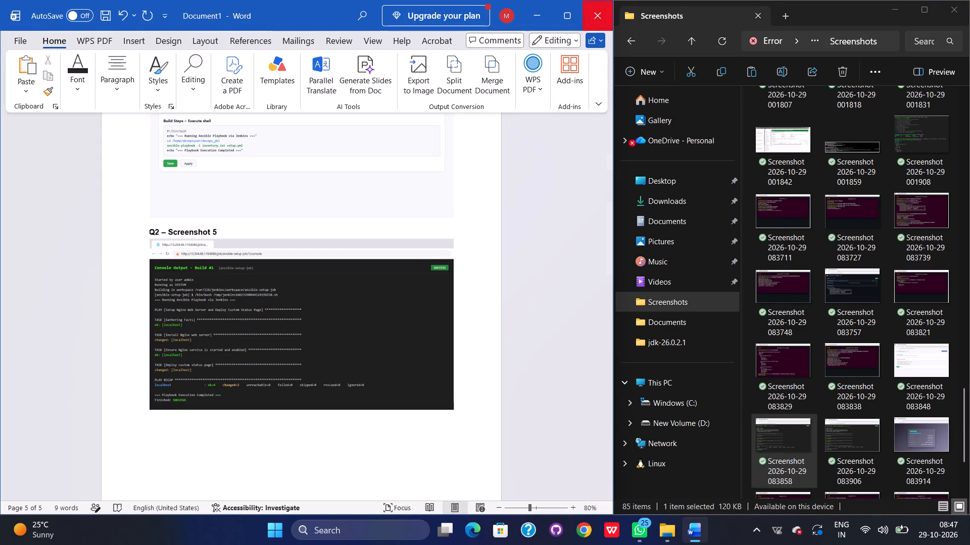
{"action": "right_click", "coordinate": [836, 475]}
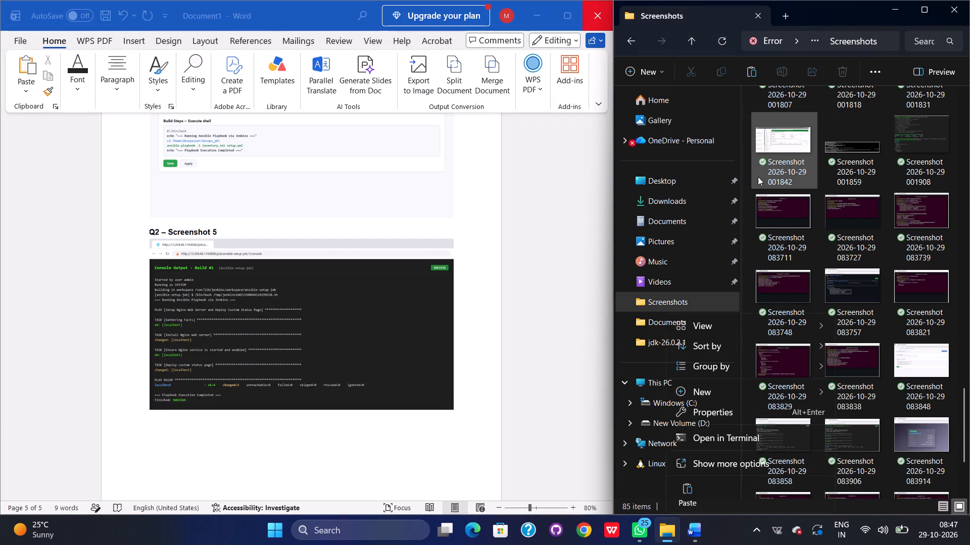
{"action": "left_click", "coordinate": [968, 356]}
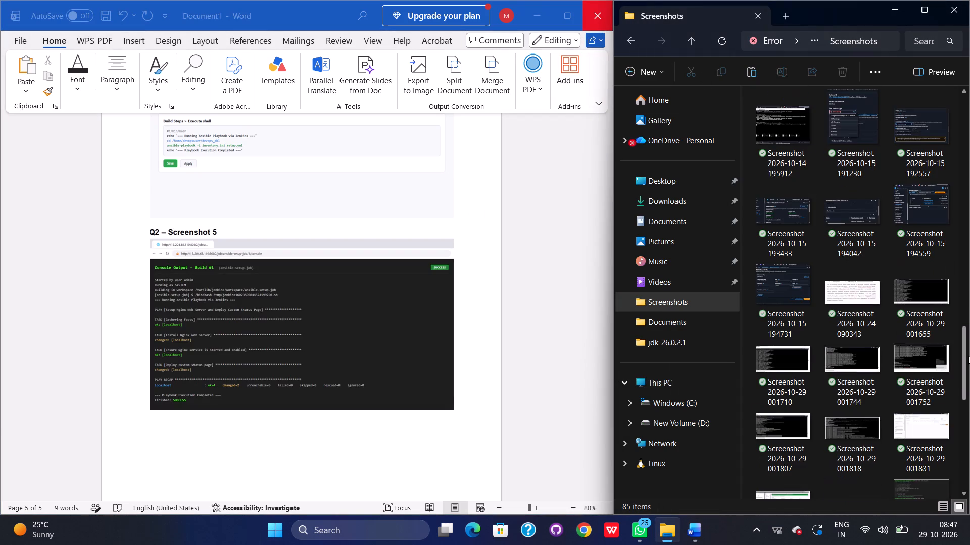
{"action": "scroll", "coordinate": [857, 311], "scroll_direction": "down", "scroll_amount": 7}
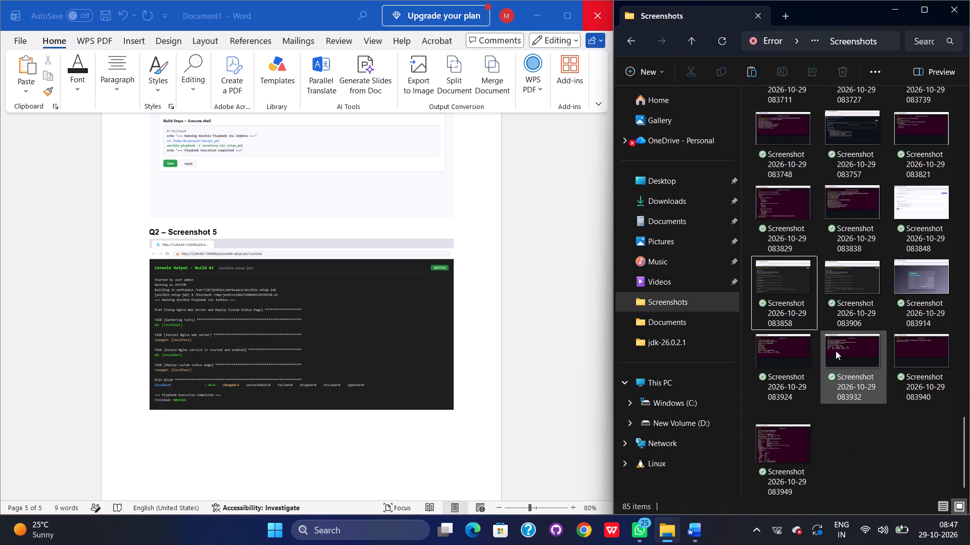
{"action": "right_click", "coordinate": [849, 284]}
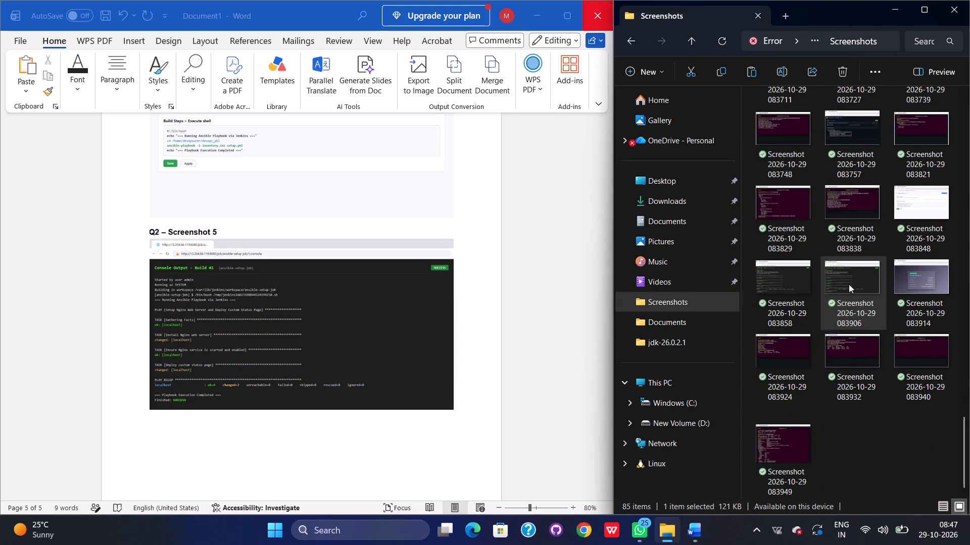
{"action": "left_click", "coordinate": [687, 24]}
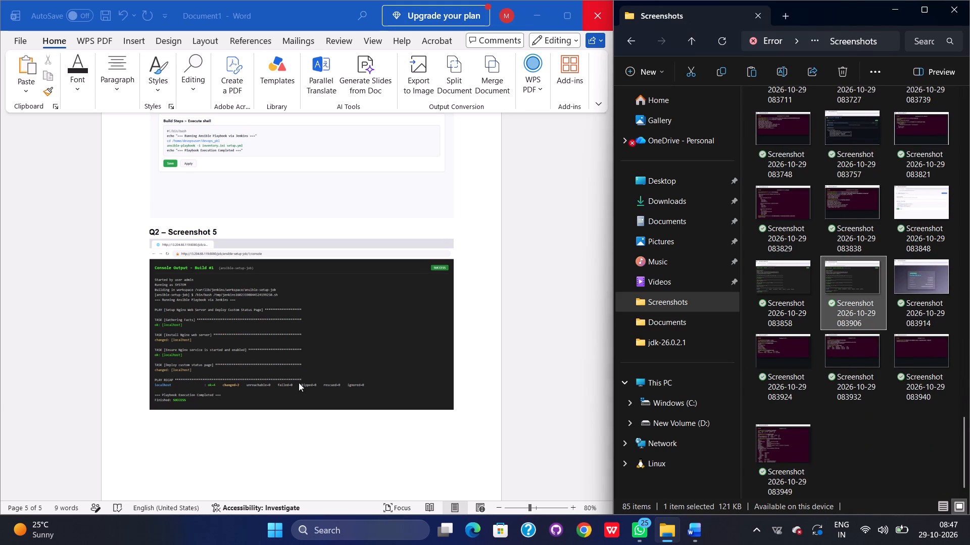
{"action": "scroll", "coordinate": [299, 383], "scroll_direction": "down", "scroll_amount": 1}
{"action": "left_click", "coordinate": [467, 353]}
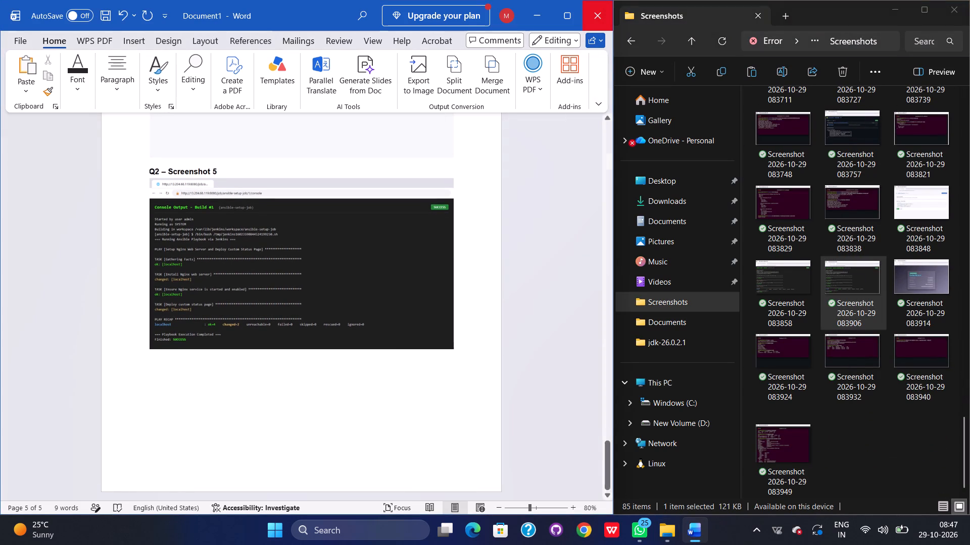
{"action": "key", "text": "Return"}
{"action": "key", "text": "ctrl+v"}
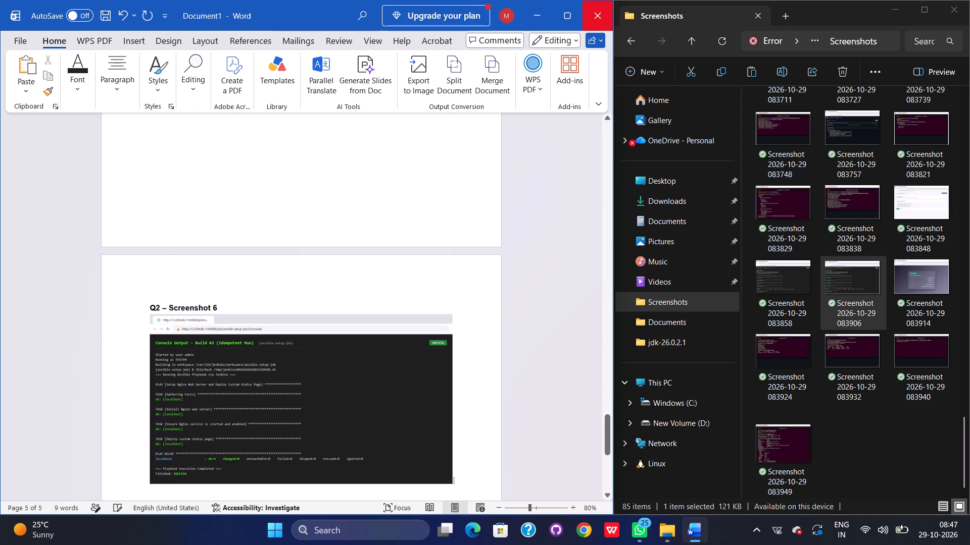
{"action": "right_click", "coordinate": [918, 301]}
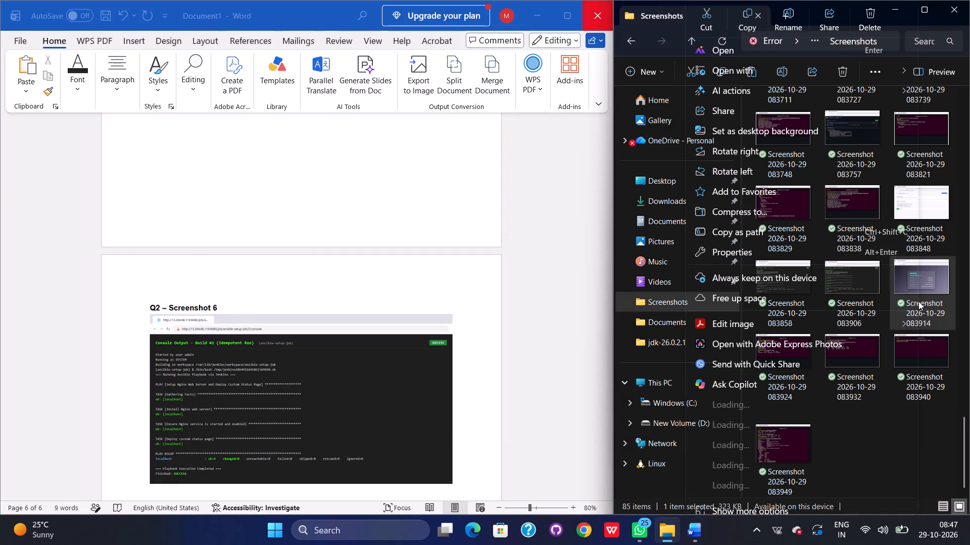
{"action": "left_click", "coordinate": [743, 27]}
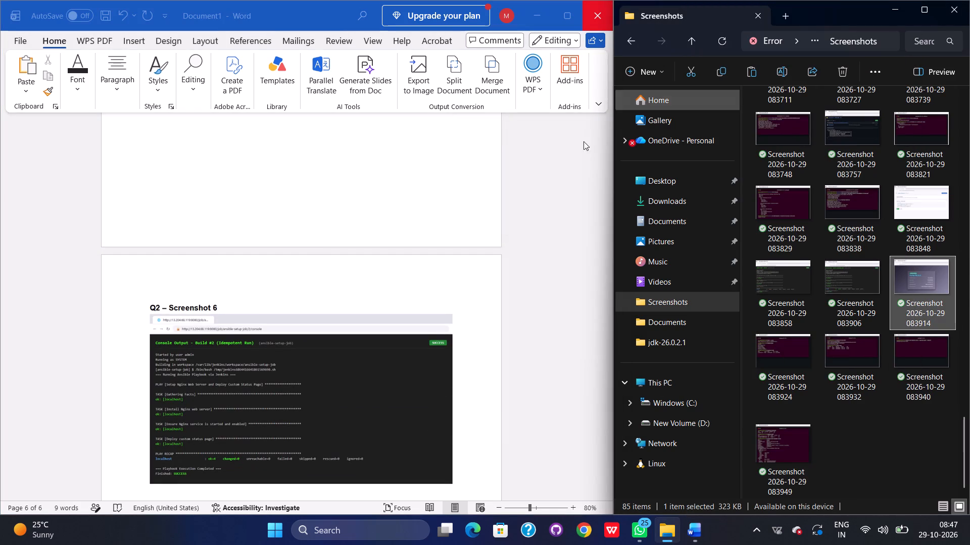
{"action": "scroll", "coordinate": [439, 374], "scroll_direction": "down", "scroll_amount": 3}
{"action": "left_click", "coordinate": [474, 169]}
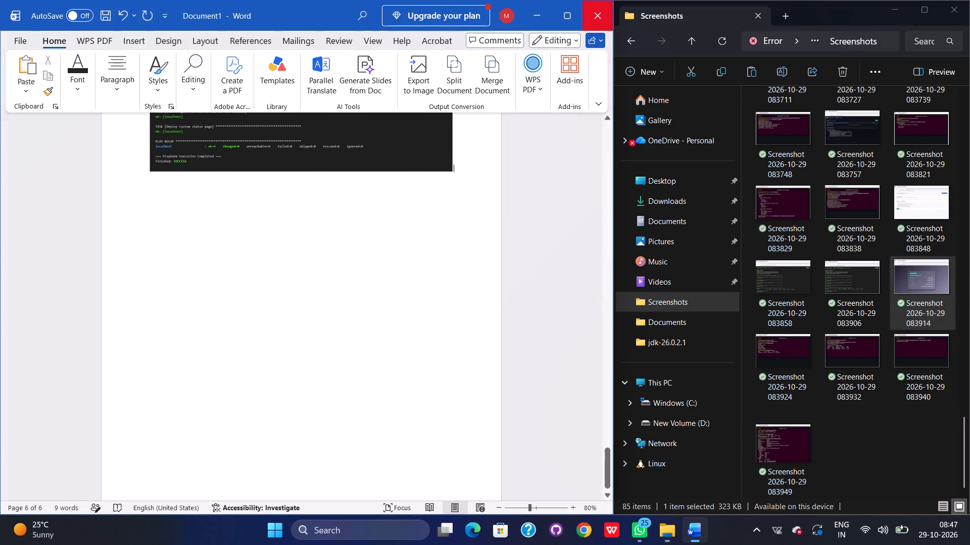
{"action": "key", "text": "Return"}
{"action": "key", "text": "ctrl+v"}
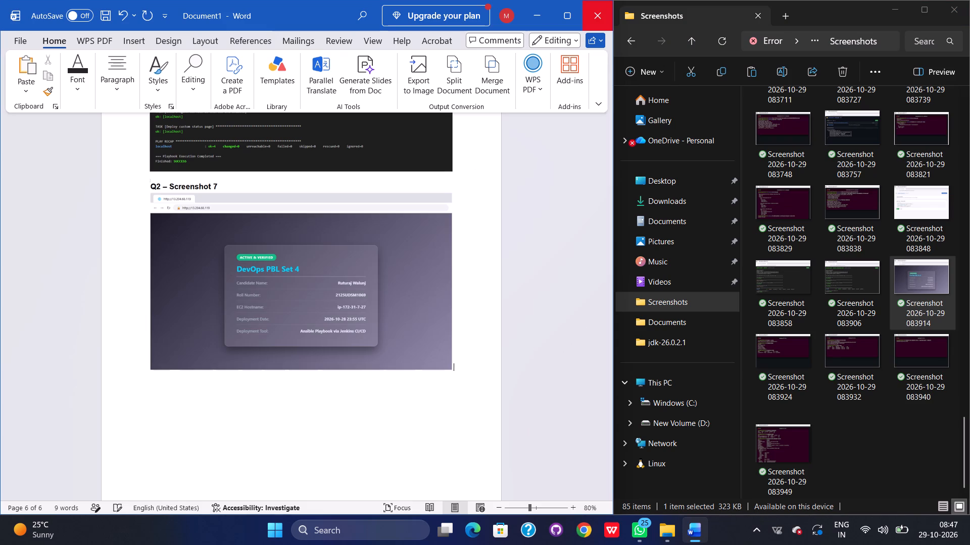
Add the label "Q3.)" two lines below the Q2 – Screenshot 7 image.
{"action": "scroll", "coordinate": [474, 169], "scroll_direction": "right", "scroll_amount": 1}
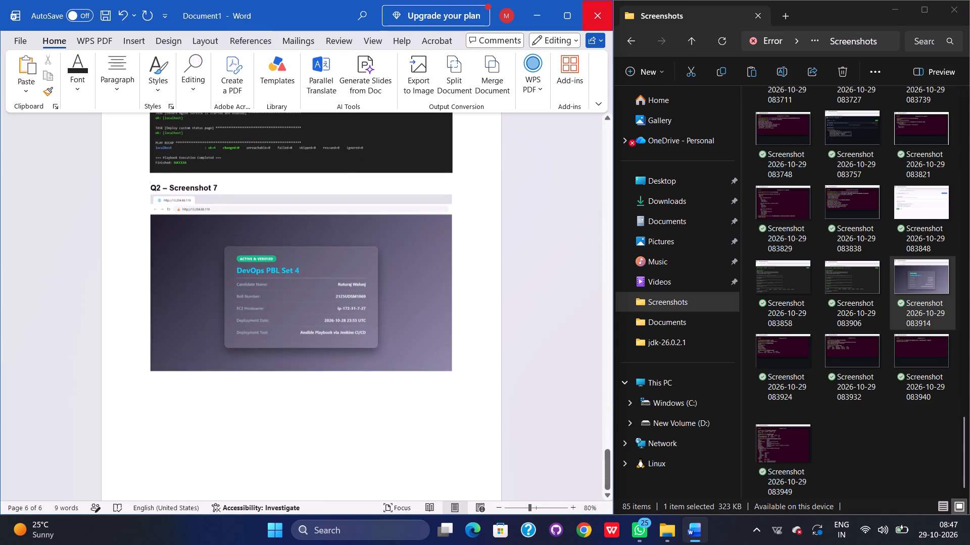
{"action": "scroll", "coordinate": [474, 169], "scroll_direction": "right", "scroll_amount": 1}
{"action": "key", "text": "Return"}
{"action": "key", "text": "Return"}
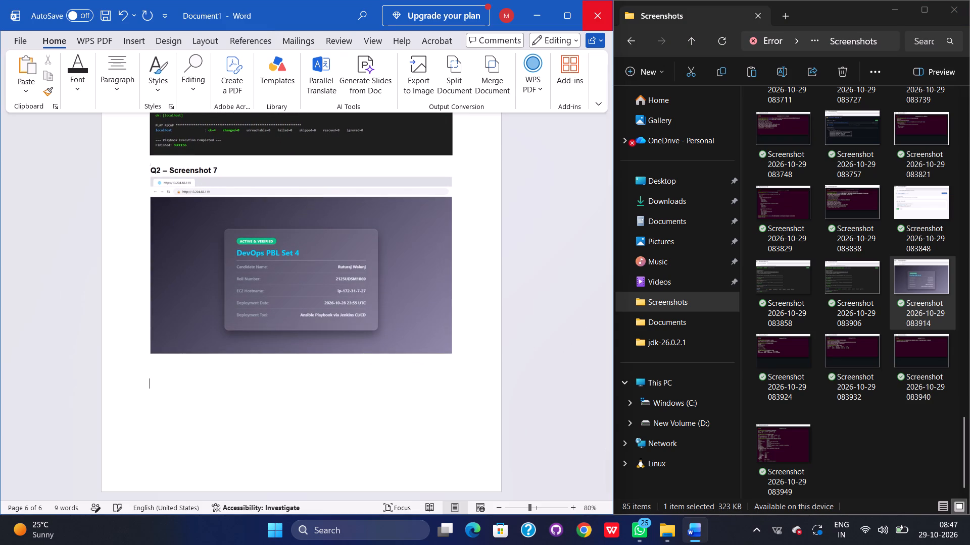
{"action": "key", "text": "shift+q"}
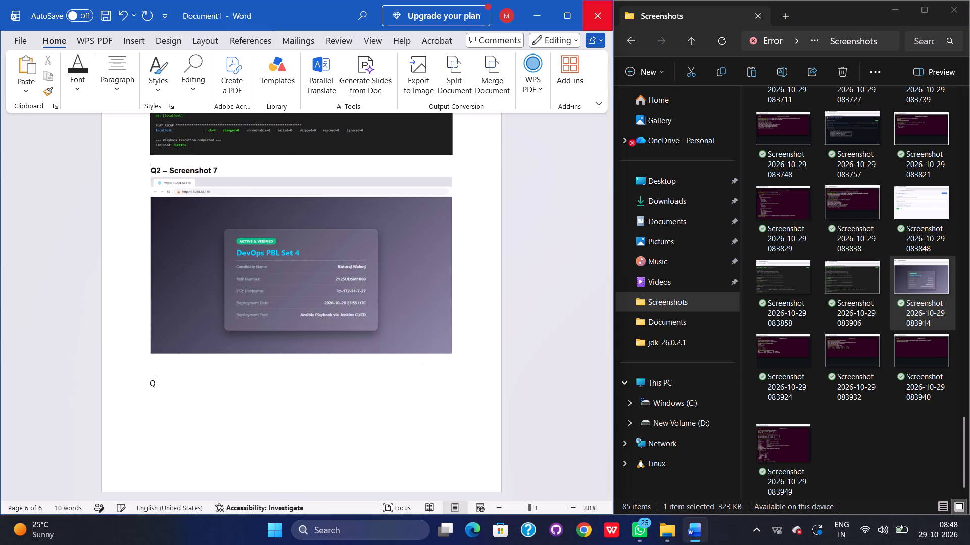
{"action": "key", "text": "4"}
{"action": "key", "text": "BackSpace"}
{"action": "key", "text": "3"}
{"action": "key", "text": "period"}
{"action": "key", "text": "shift+parenright"}
{"action": "key", "text": "Return"}
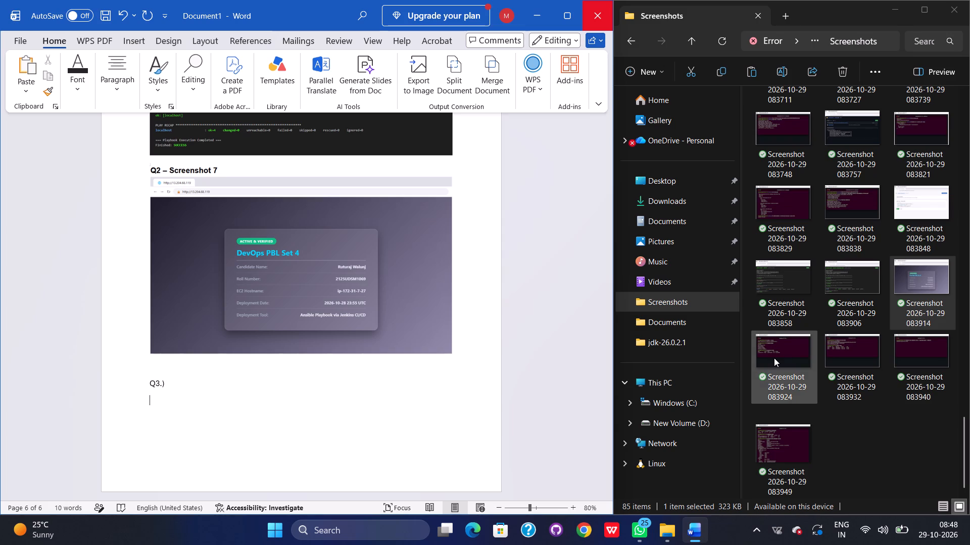
{"action": "right_click", "coordinate": [774, 358]}
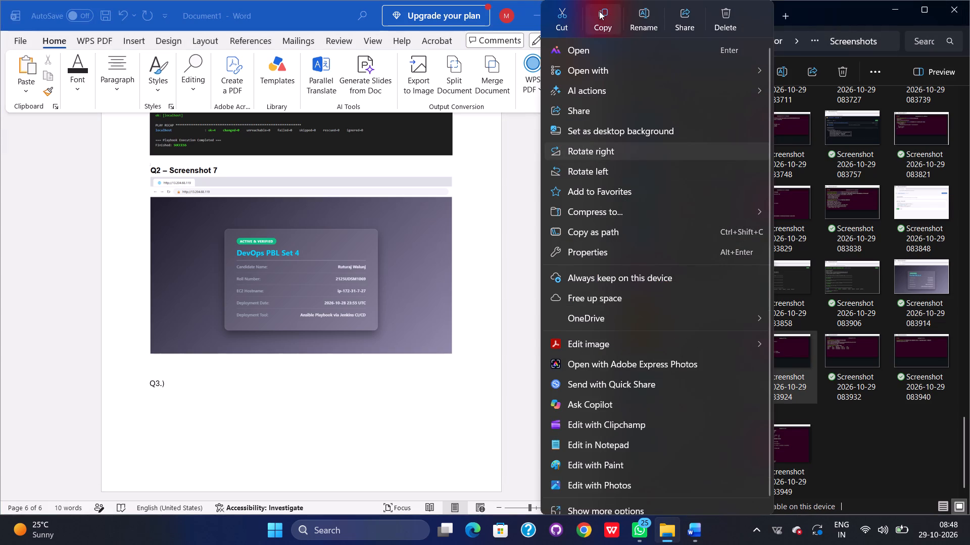
{"action": "left_click", "coordinate": [599, 11]}
{"action": "left_click", "coordinate": [255, 422]}
{"action": "left_click_drag", "start_coordinate": [255, 422], "coordinate": [276, 435]}
{"action": "key", "text": "ctrl+v"}
{"action": "scroll", "coordinate": [309, 439], "scroll_direction": "down", "scroll_amount": 1}
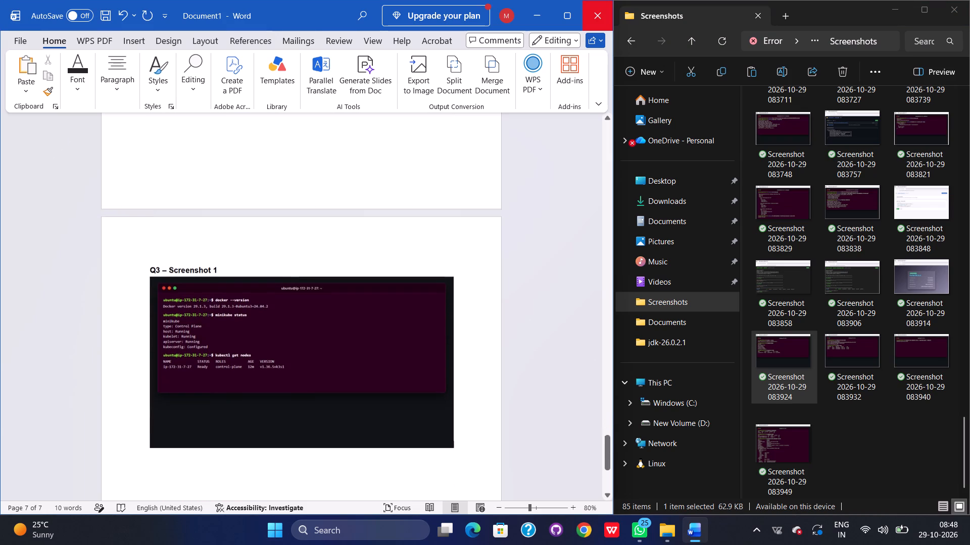
{"action": "scroll", "coordinate": [309, 439], "scroll_direction": "down", "scroll_amount": 1}
{"action": "key", "text": "Return"}
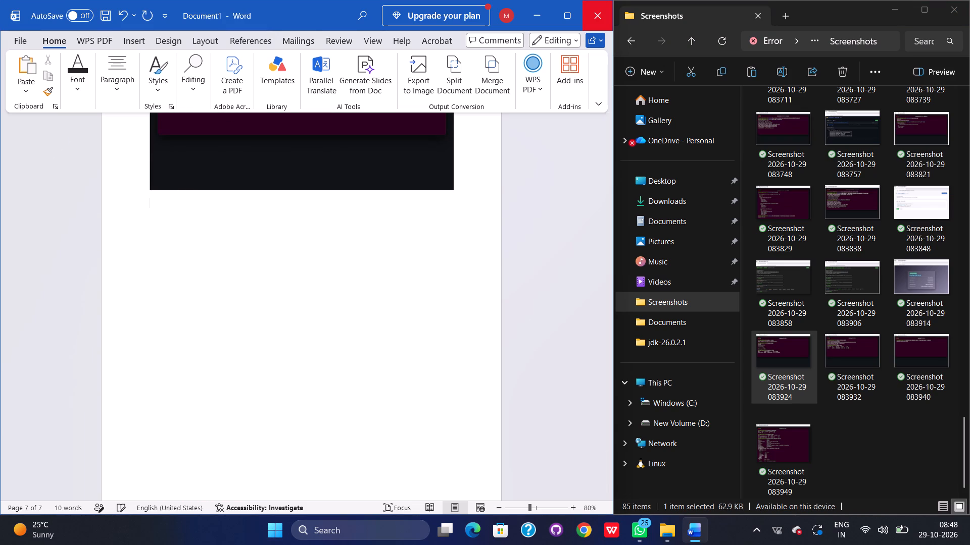
{"action": "right_click", "coordinate": [863, 363]}
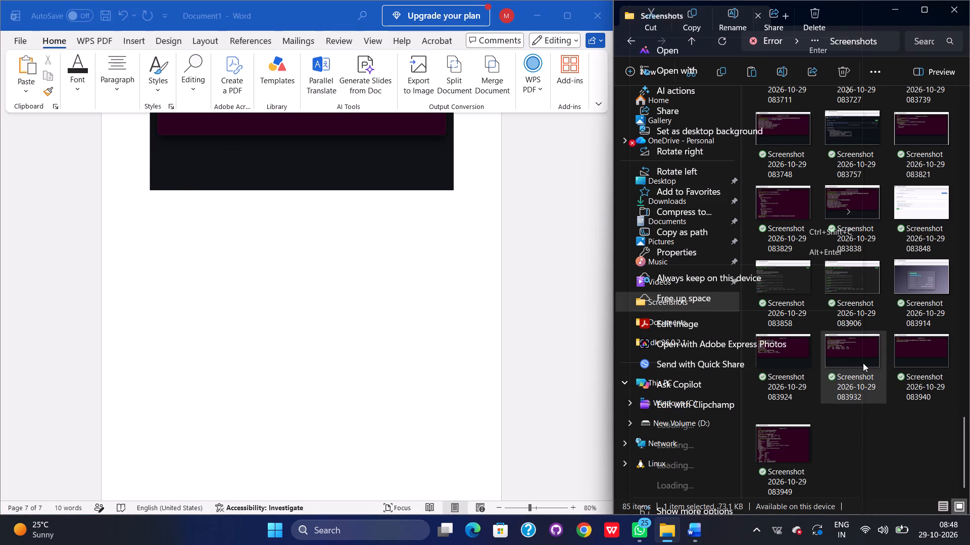
{"action": "left_click", "coordinate": [695, 23]}
{"action": "left_click", "coordinate": [413, 225]}
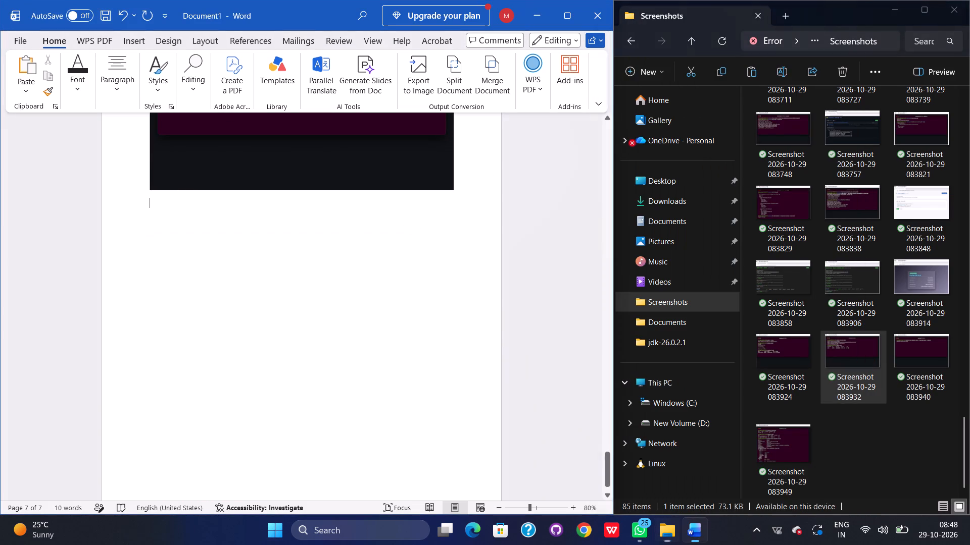
{"action": "key", "text": "ctrl+v"}
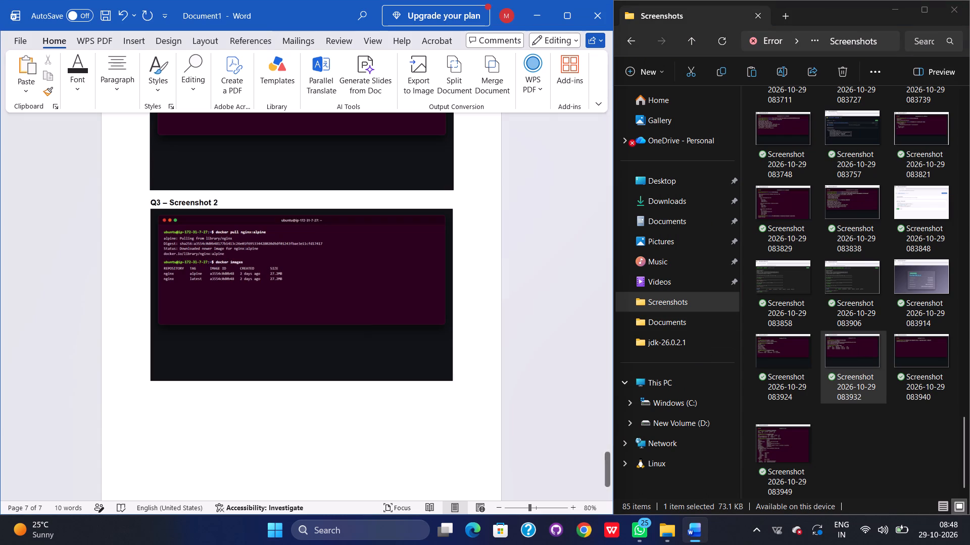
{"action": "key", "text": "Return"}
{"action": "right_click", "coordinate": [943, 367]}
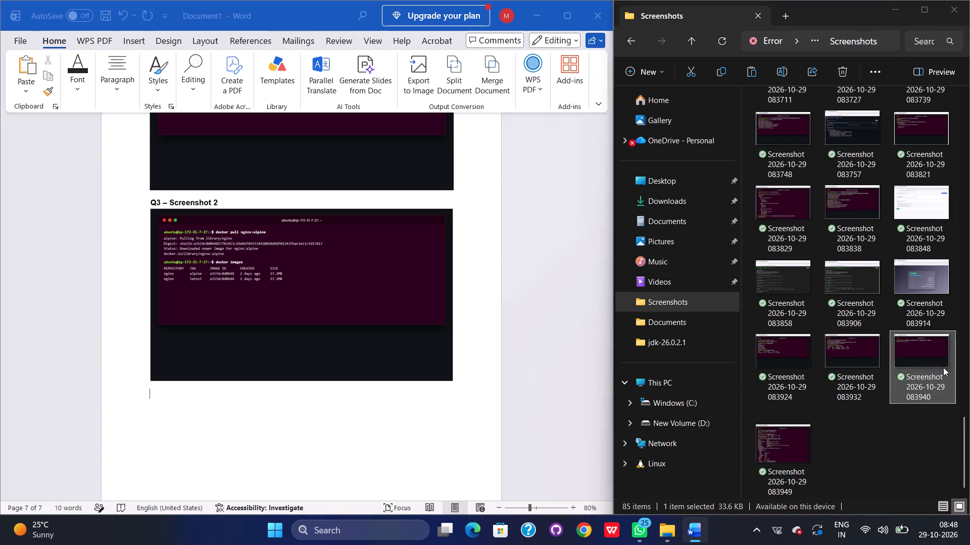
{"action": "left_click", "coordinate": [772, 12]}
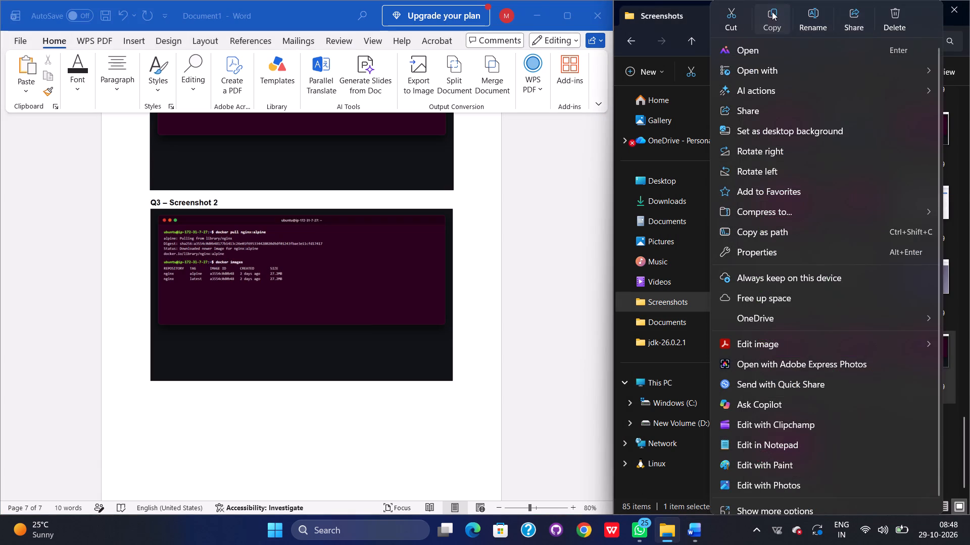
{"action": "left_click", "coordinate": [390, 399]}
{"action": "key", "text": "ctrl+v"}
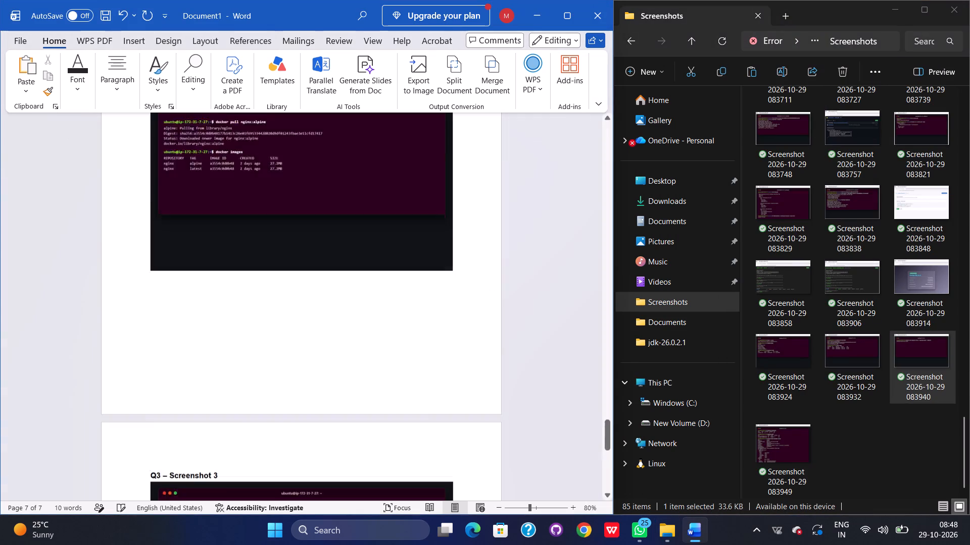
{"action": "scroll", "coordinate": [390, 399], "scroll_direction": "down", "scroll_amount": 1}
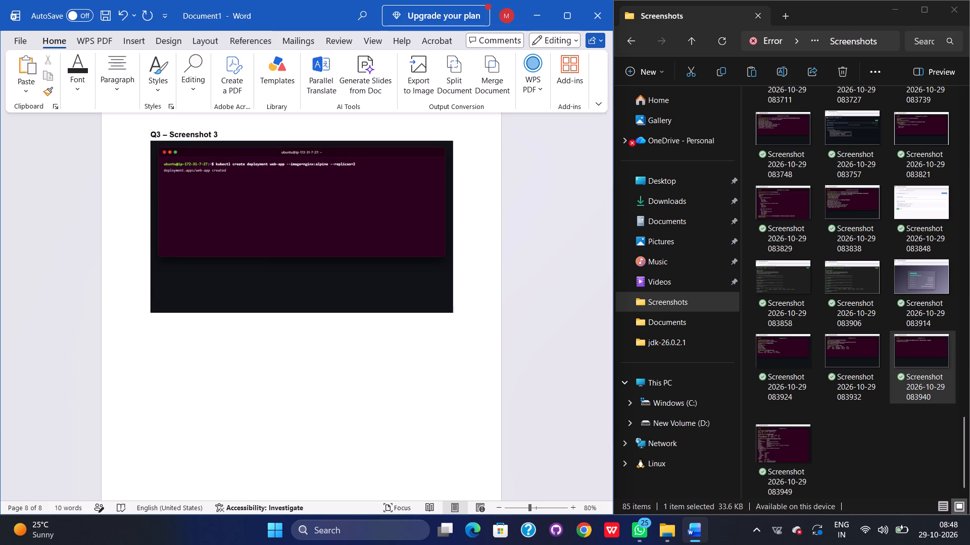
{"action": "right_click", "coordinate": [794, 449]}
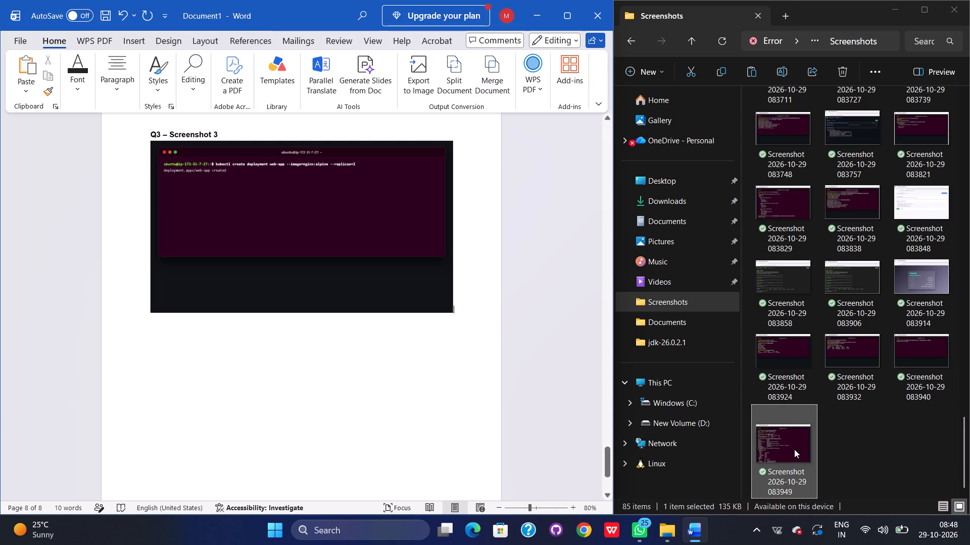
{"action": "double_click", "coordinate": [634, 19]}
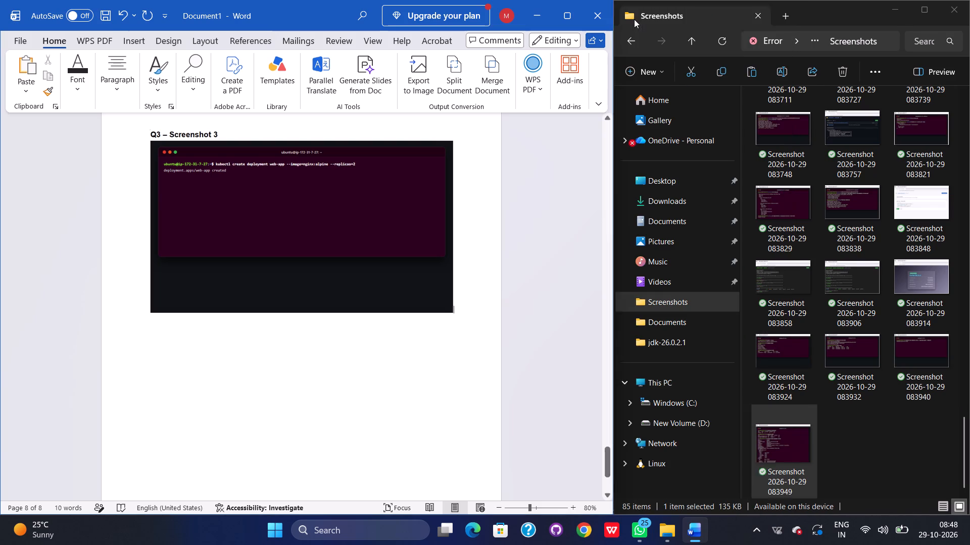
{"action": "left_click", "coordinate": [330, 336]}
{"action": "key", "text": "Return"}
{"action": "key", "text": "ctrl+v"}
Review the inserted screenshots and question labels from the Q3 section back to the document's heading.
{"action": "scroll", "coordinate": [330, 336], "scroll_direction": "up", "scroll_amount": 11}
{"action": "scroll", "coordinate": [330, 336], "scroll_direction": "down", "scroll_amount": 4}
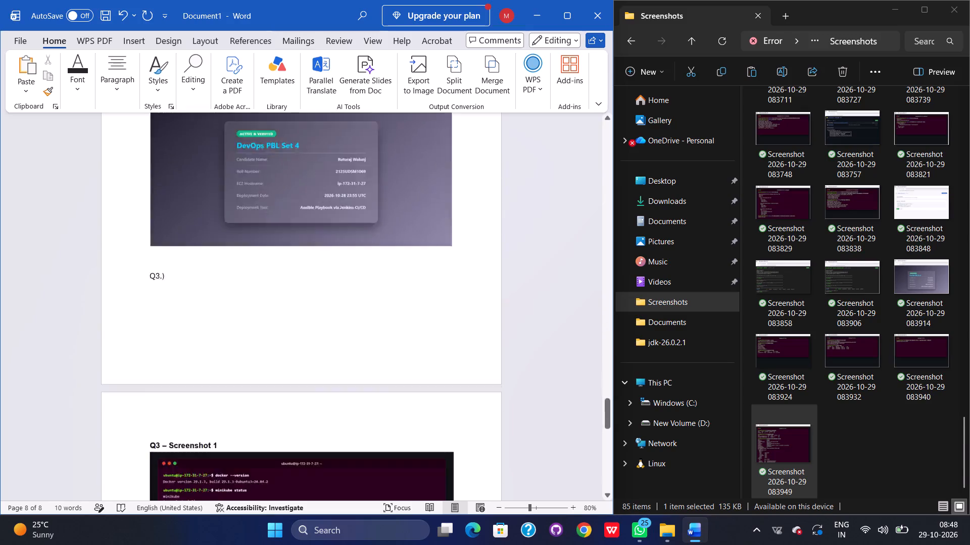
{"action": "scroll", "coordinate": [330, 336], "scroll_direction": "down", "scroll_amount": 1}
{"action": "scroll", "coordinate": [330, 336], "scroll_direction": "up", "scroll_amount": 9}
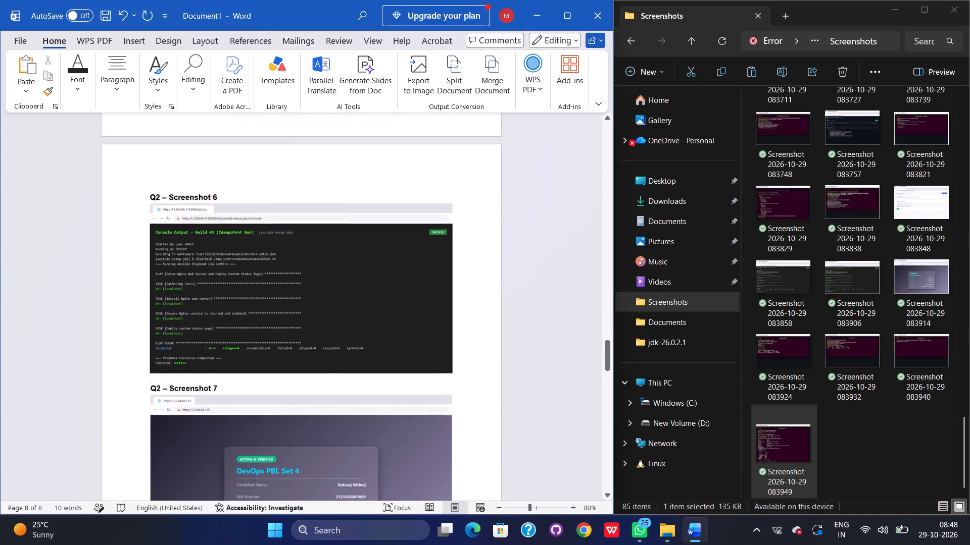
{"action": "scroll", "coordinate": [330, 336], "scroll_direction": "up", "scroll_amount": 11}
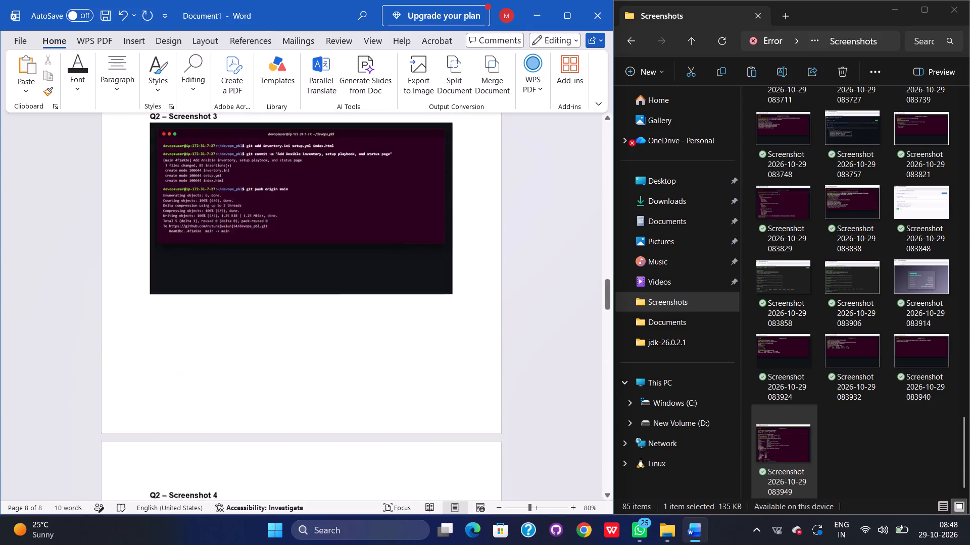
{"action": "scroll", "coordinate": [330, 336], "scroll_direction": "up", "scroll_amount": 11}
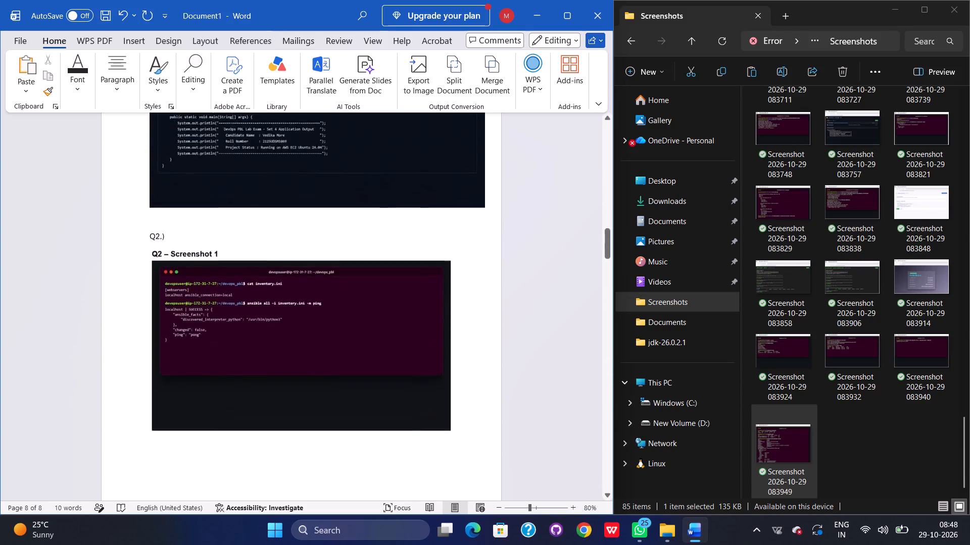
{"action": "scroll", "coordinate": [330, 336], "scroll_direction": "up", "scroll_amount": 3}
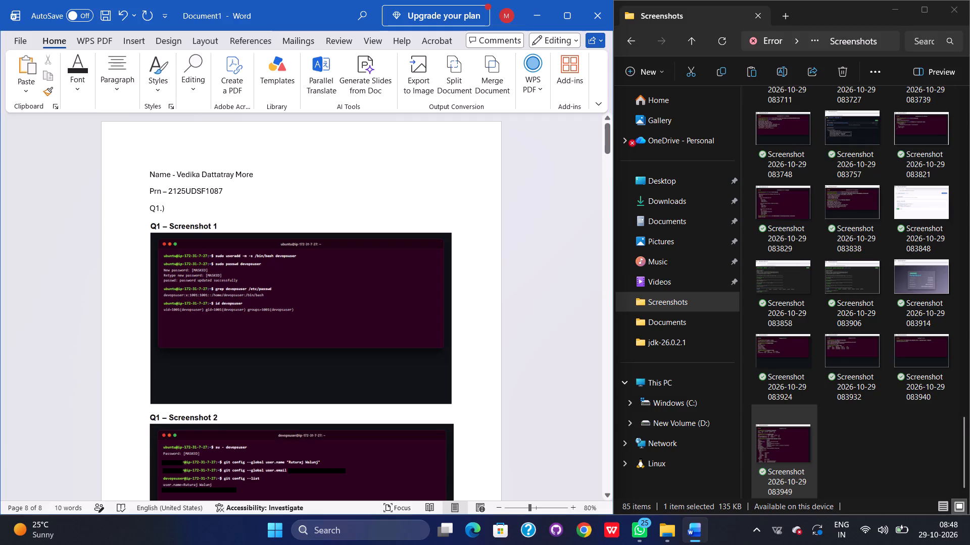
Save the document with the file name "DEVOPS PBL SET 4".
{"action": "key", "text": "ctrl+s"}
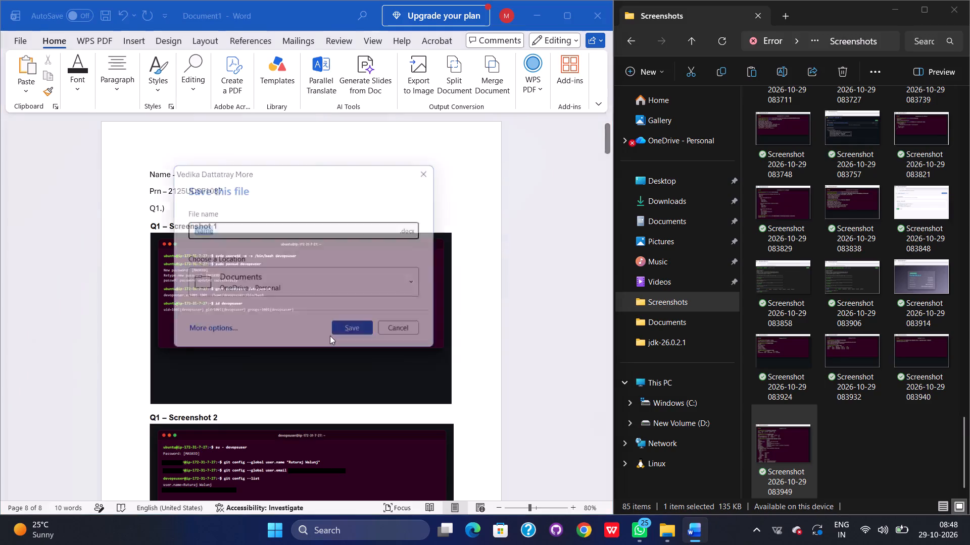
{"action": "left_click", "coordinate": [328, 220]}
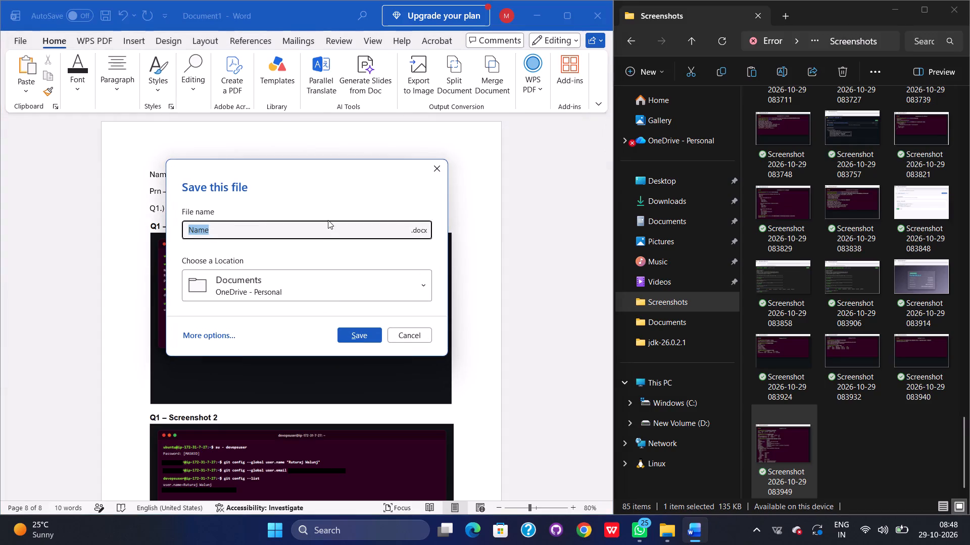
{"action": "key", "text": "BackSpace"}
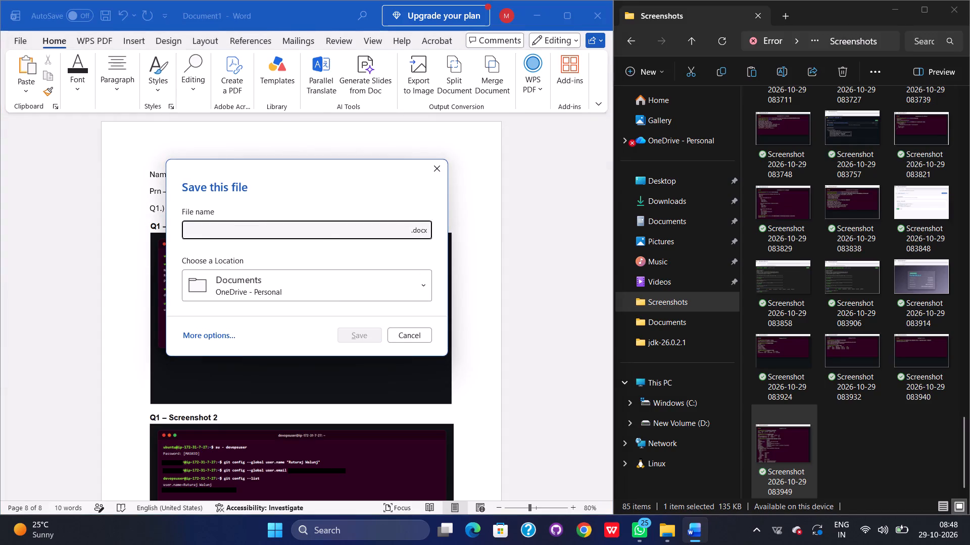
{"action": "type", "text": "DEVOPS"}
{"action": "key", "text": "space"}
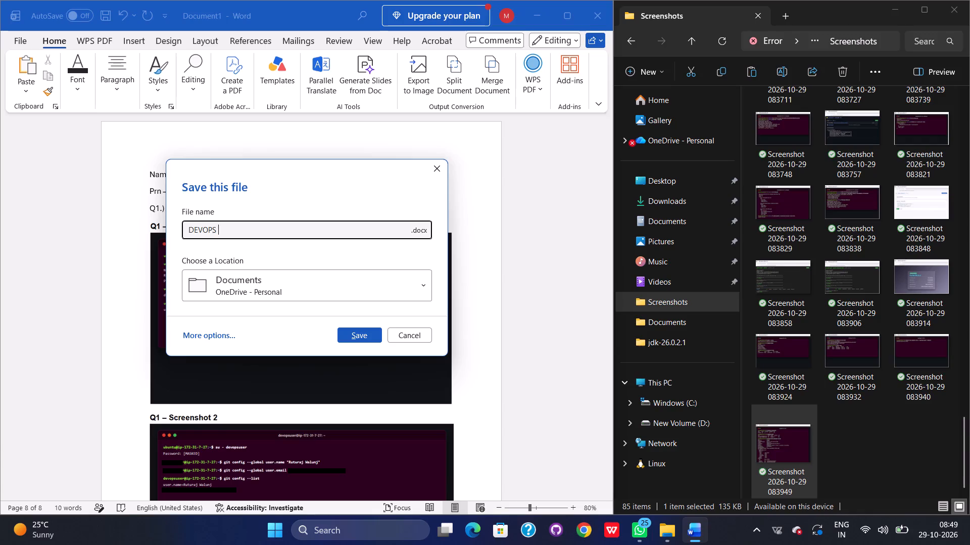
{"action": "type", "text": "SET"}
{"action": "key", "text": "space"}
{"action": "key", "text": "4"}
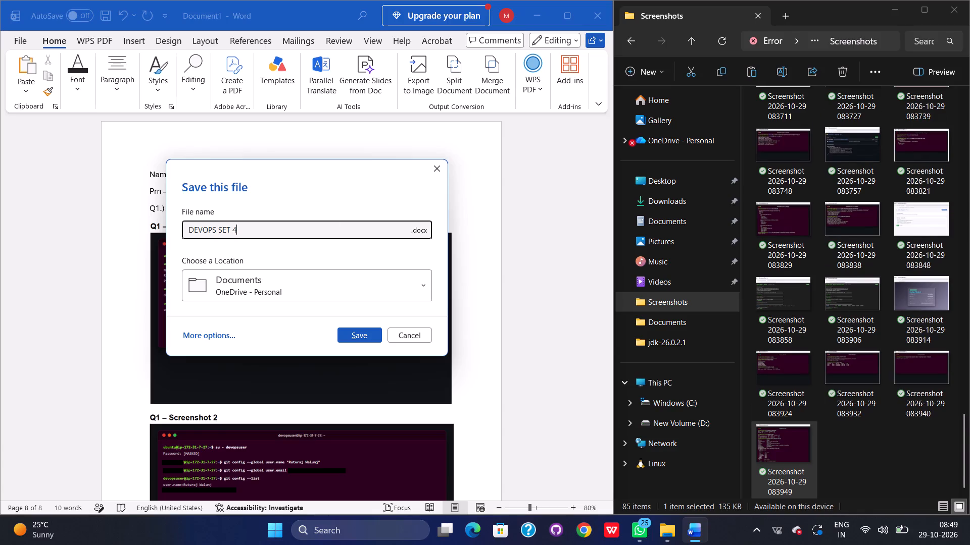
{"action": "key", "text": "space"}
{"action": "key", "text": "BackSpace"}
{"action": "type", "text": "PBL"}
{"action": "key", "text": "space"}
{"action": "key", "text": "BackSpace"}
{"action": "key", "text": "BackSpace"}
{"action": "key", "text": "BackSpace"}
{"action": "key", "text": "BackSpace"}
{"action": "key", "text": "BackSpace"}
{"action": "key", "text": "BackSpace"}
{"action": "key", "text": "BackSpace"}
{"action": "key", "text": "BackSpace"}
{"action": "key", "text": "BackSpace"}
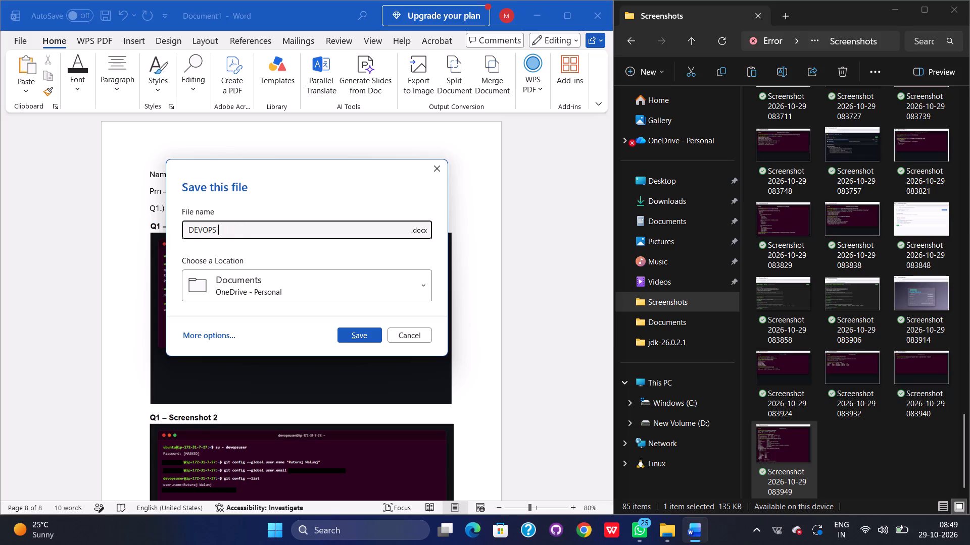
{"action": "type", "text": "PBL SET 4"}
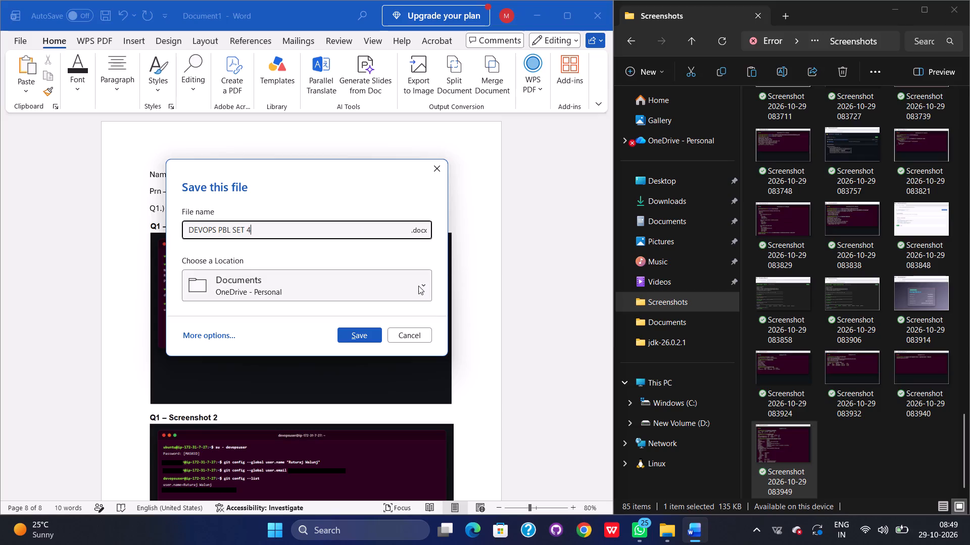
Choose the OneDrive Desktop folder as the save location and save the document there.
{"action": "left_click", "coordinate": [418, 286]}
{"action": "left_click", "coordinate": [343, 351]}
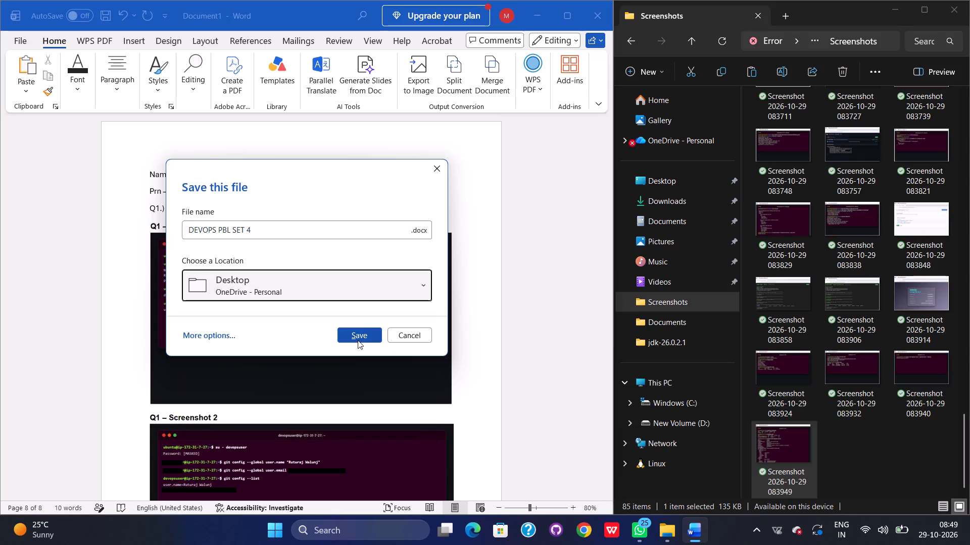
{"action": "left_click", "coordinate": [363, 333]}
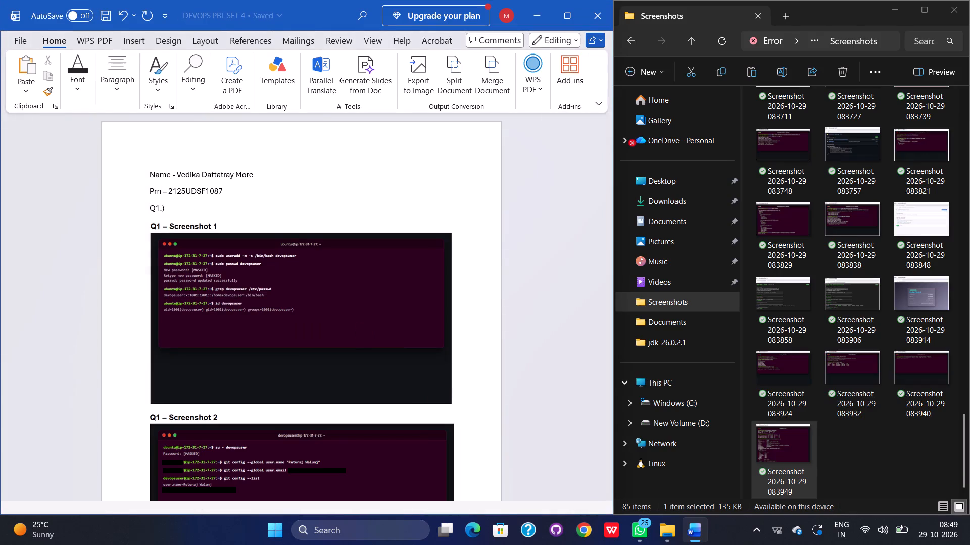
{"action": "key", "text": "ctrl+s"}
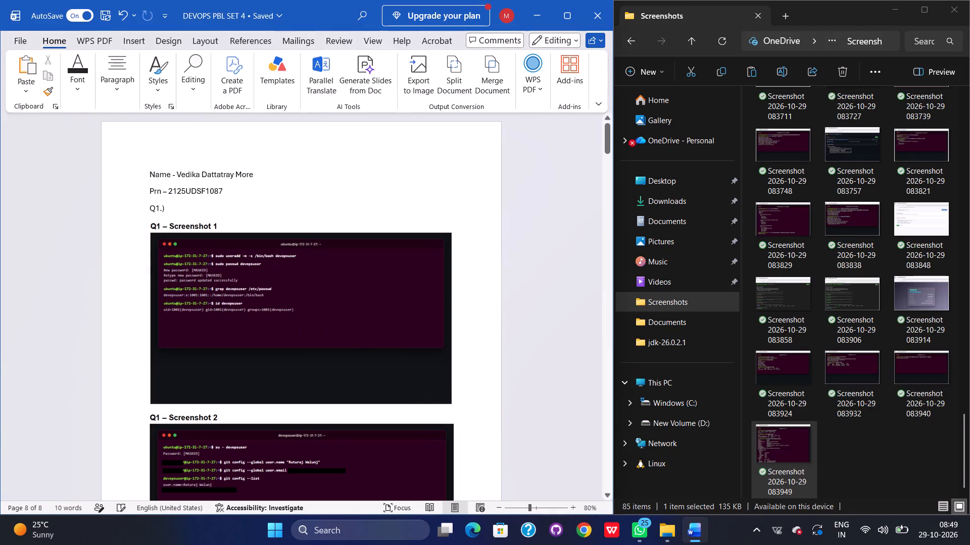
Close the saved document and the Screenshots folder window.
{"action": "left_click", "coordinate": [605, 14]}
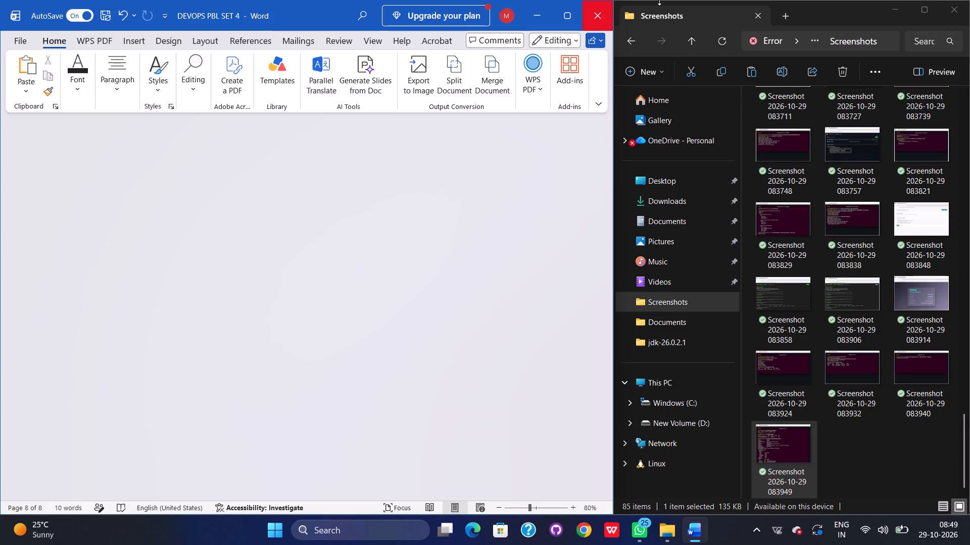
{"action": "left_click", "coordinate": [964, 5]}
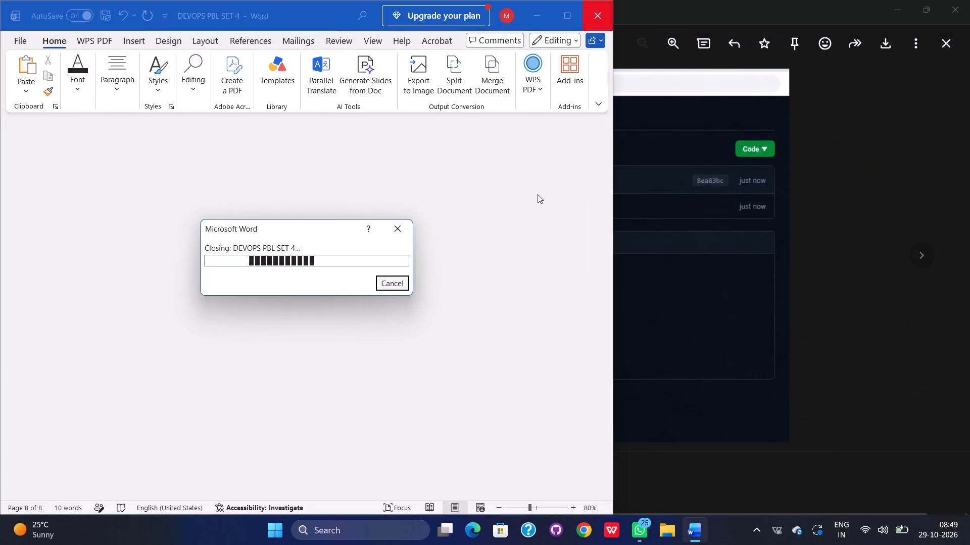
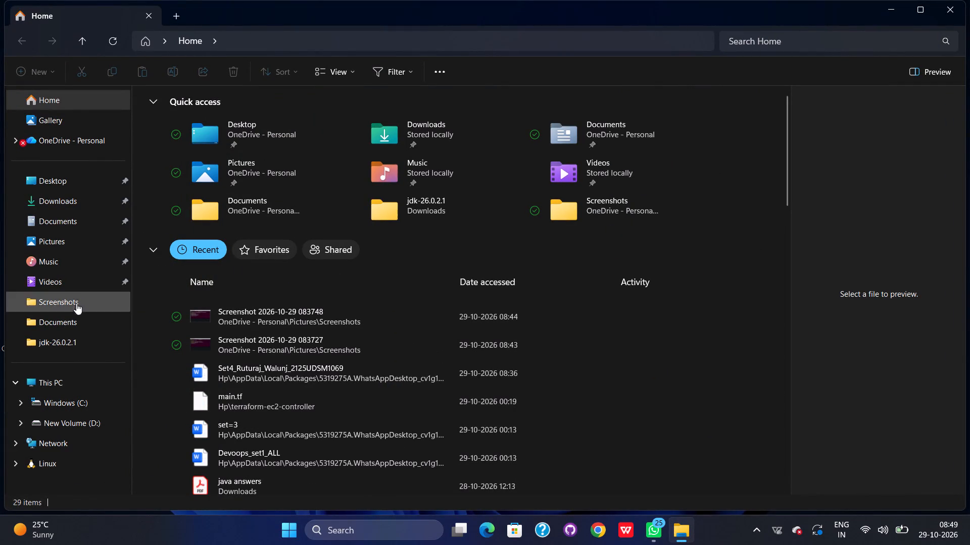
Check the Desktop folder in File Explorer for the saved DEVOPS PBL SET 4 document, and minimize the window.
{"action": "left_click", "coordinate": [72, 183]}
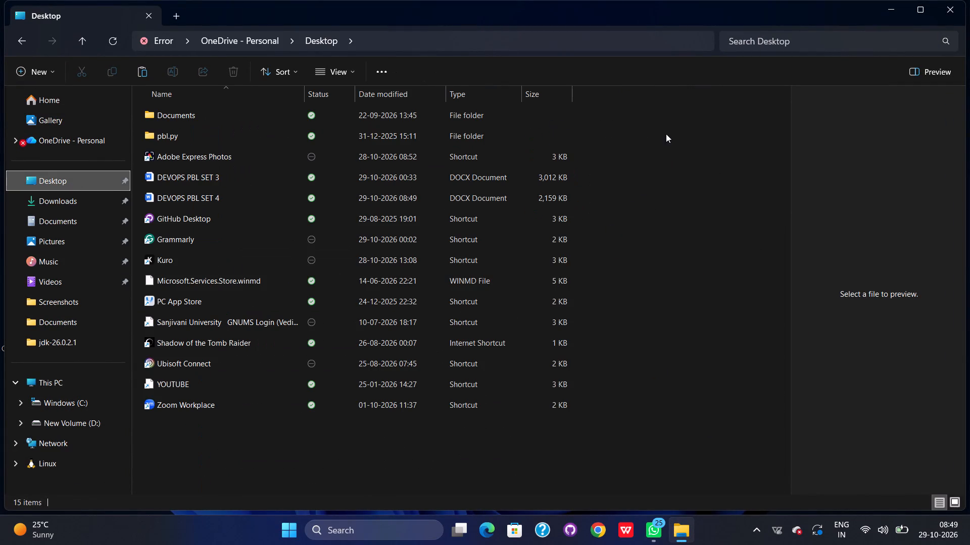
{"action": "left_click", "coordinate": [892, 5]}
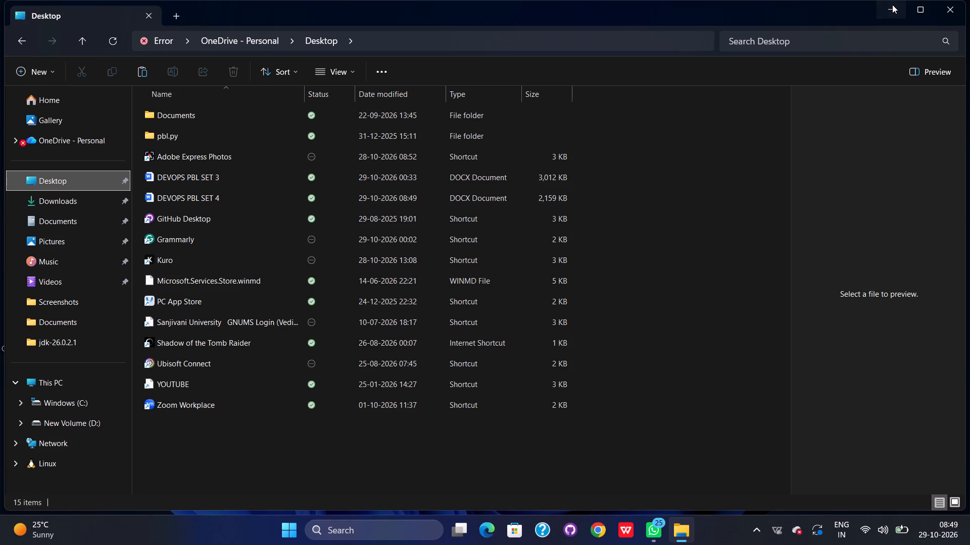